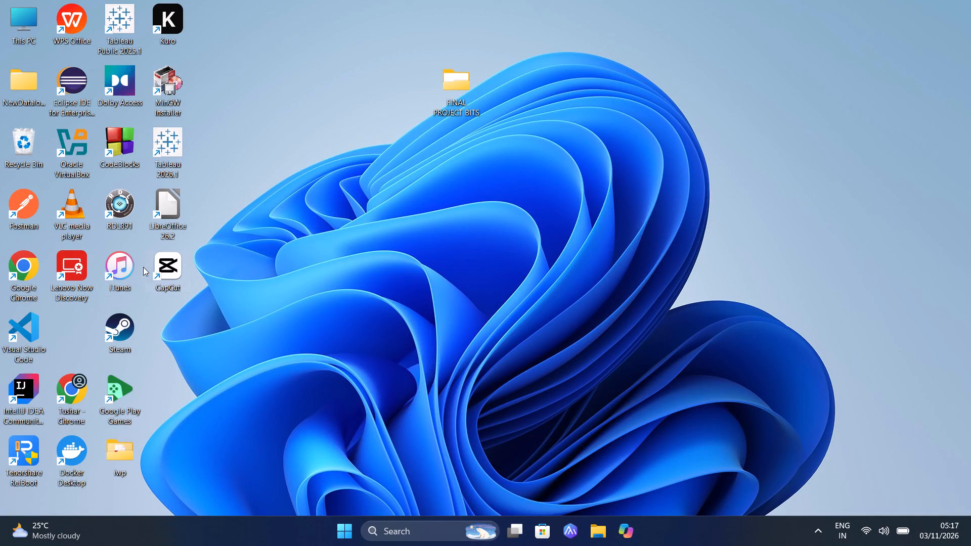
# Open Google Chrome with the profile that has the mountain landscape picture and maximise its window.
pyautogui.click(2, 273)
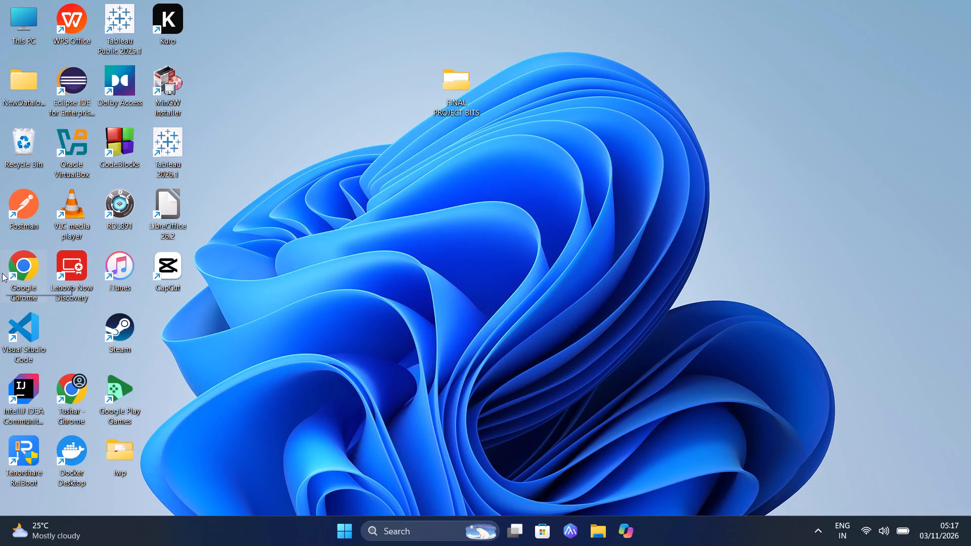
pyautogui.doubleClick(2, 273)
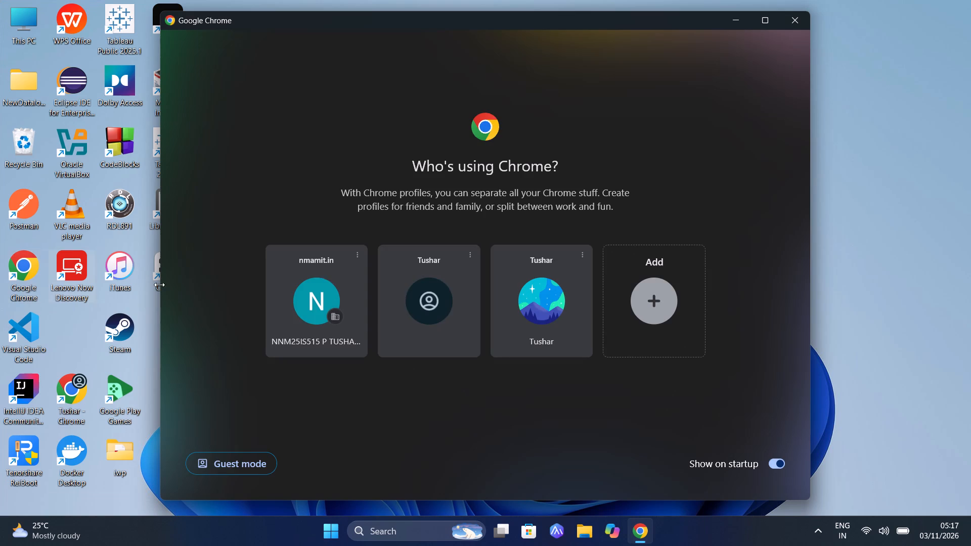
pyautogui.click(542, 291)
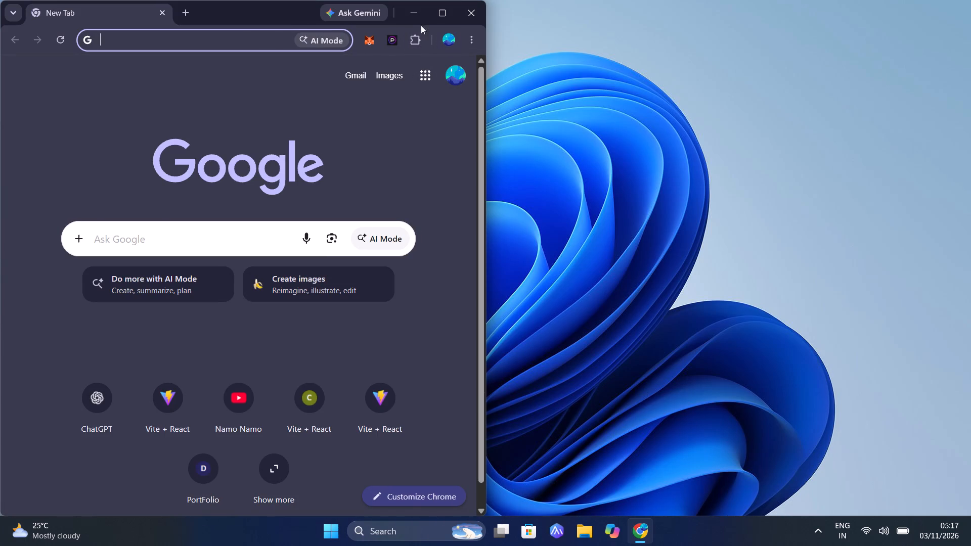
pyautogui.click(444, 16)
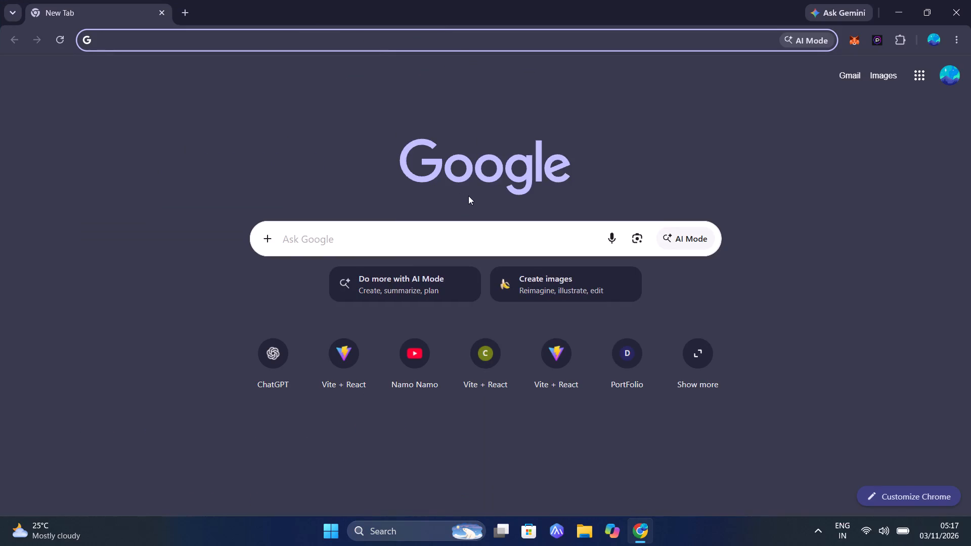
# Search Google for "google form" and open the Google Forms sign-in result.
pyautogui.click(451, 226)
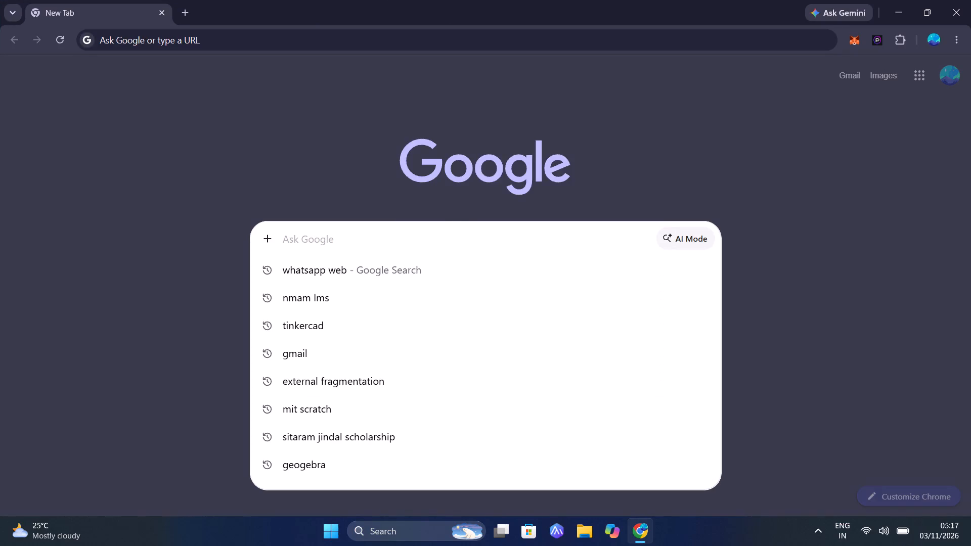
pyautogui.write('goo')
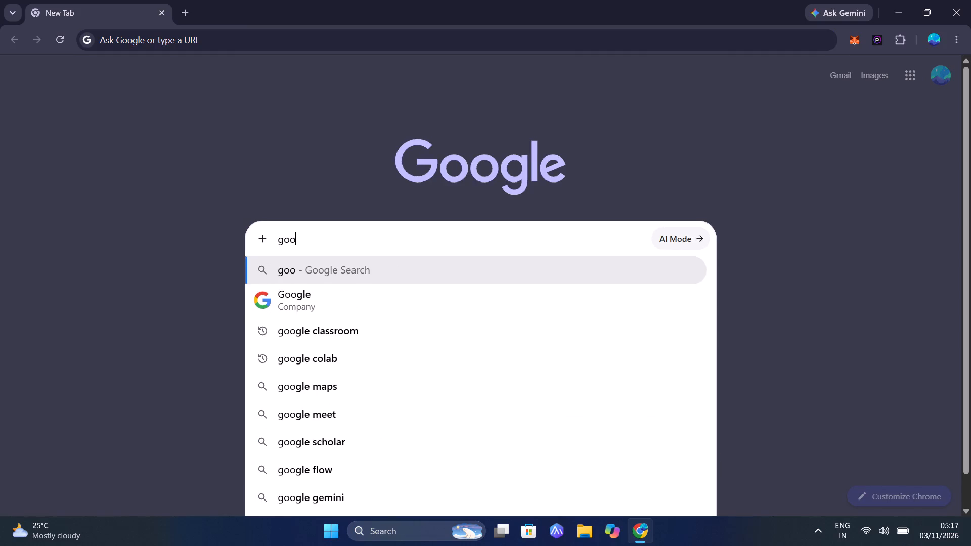
pyautogui.press('g')
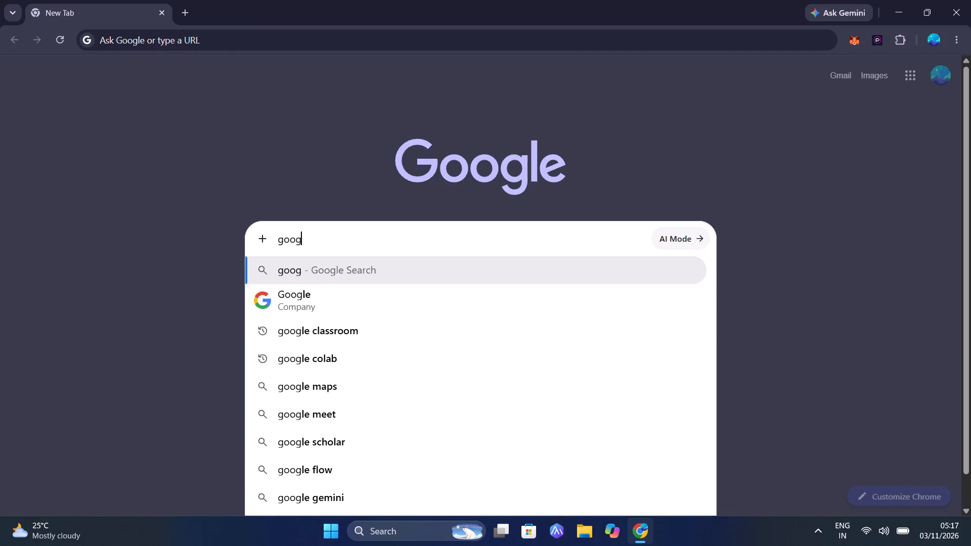
pyautogui.press('l')
pyautogui.press('e')
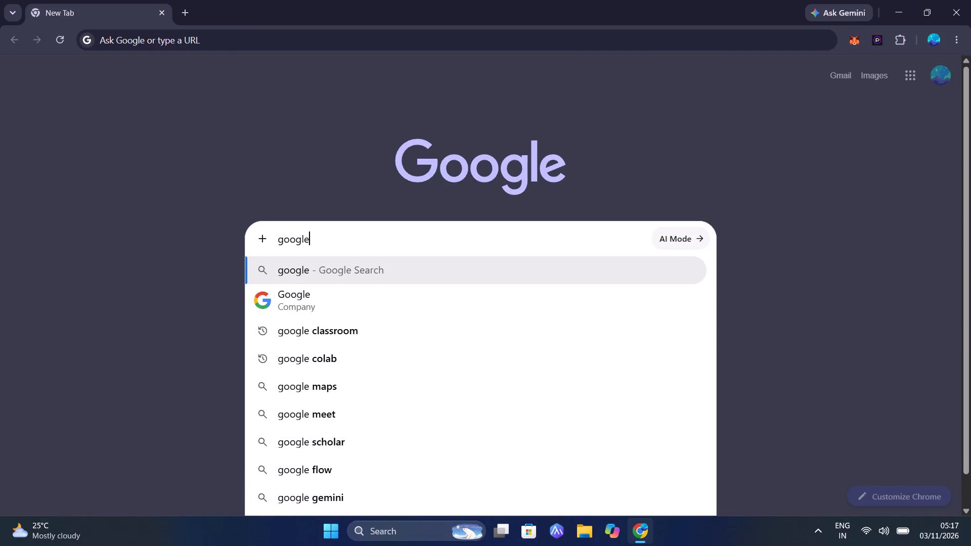
pyautogui.press('space')
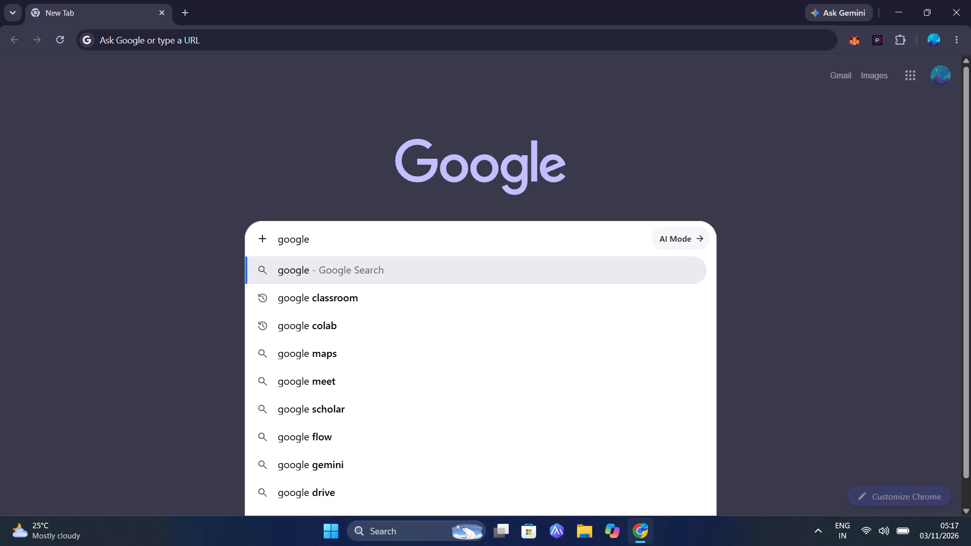
pyautogui.press('f')
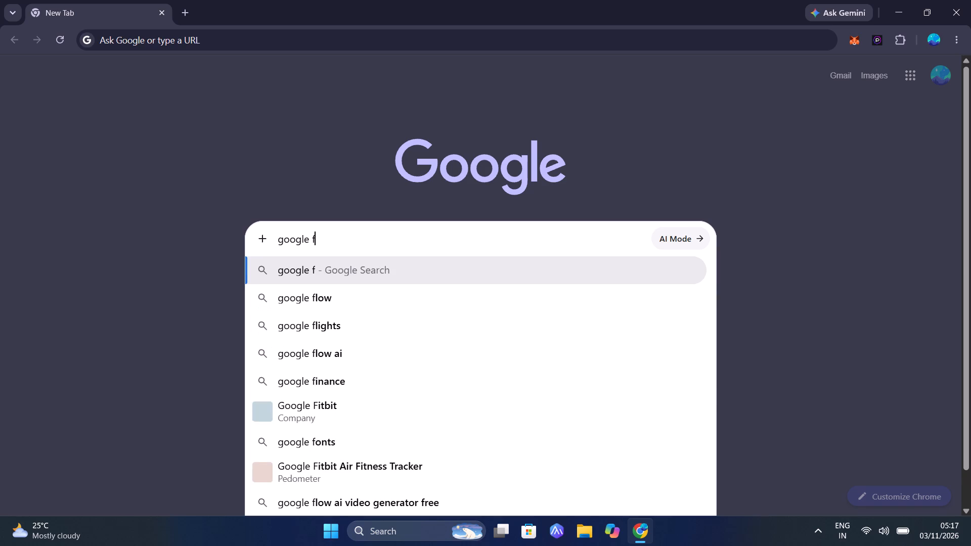
pyautogui.write('orm')
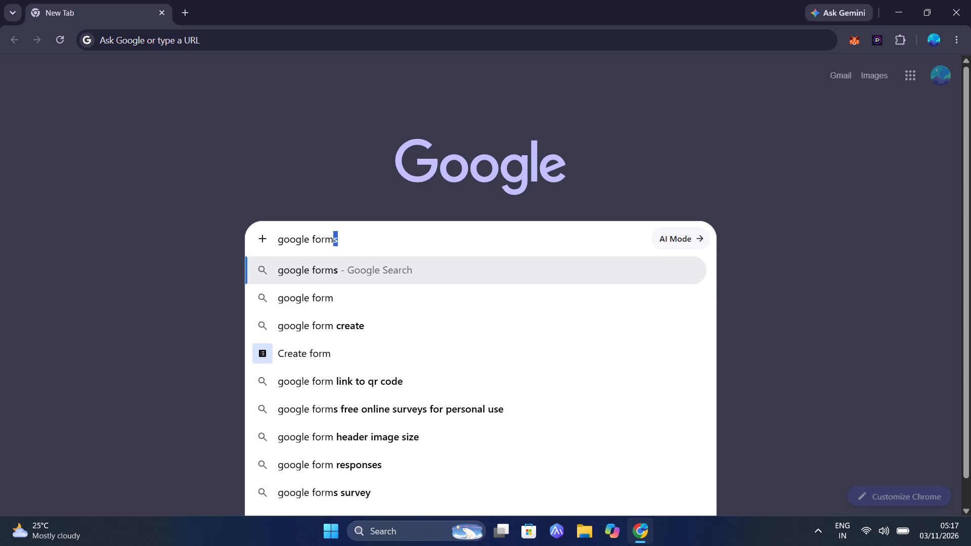
pyautogui.click(358, 290)
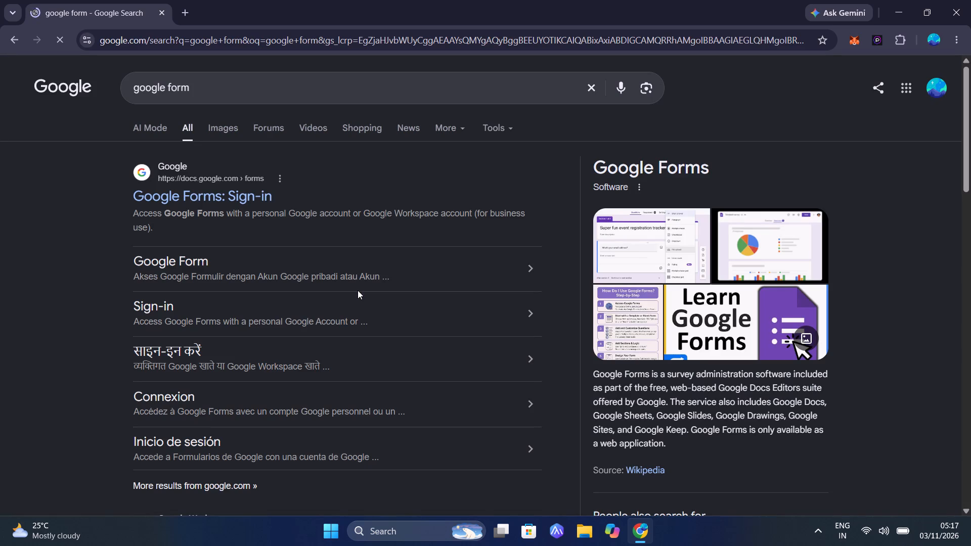
pyautogui.click(248, 195)
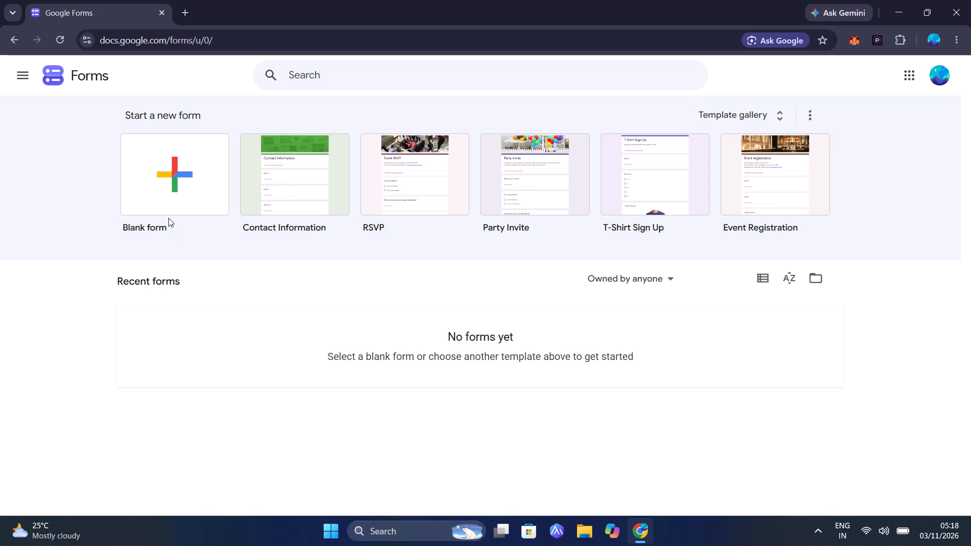
# Create a new blank form.
pyautogui.click(168, 196)
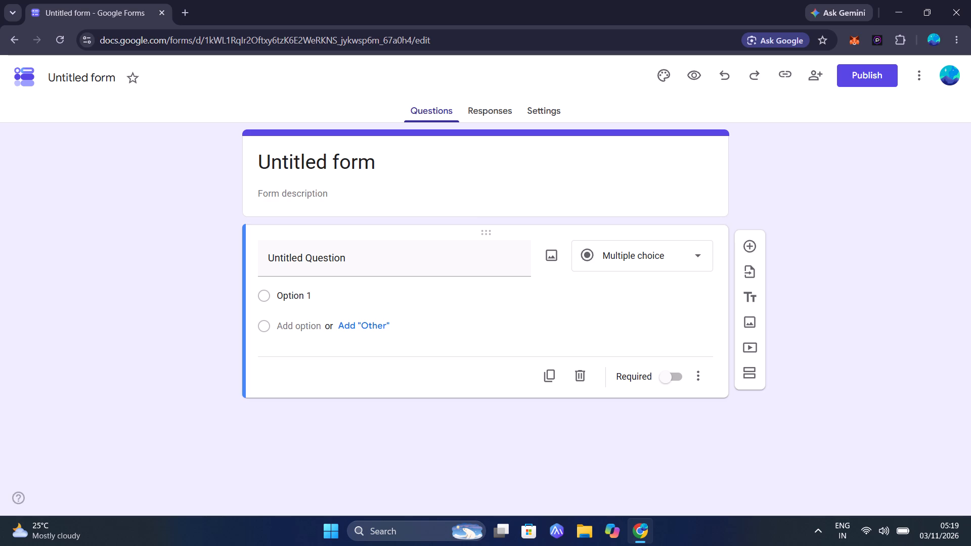
# Replace the form's default title with "Student Information".
pyautogui.click(386, 163)
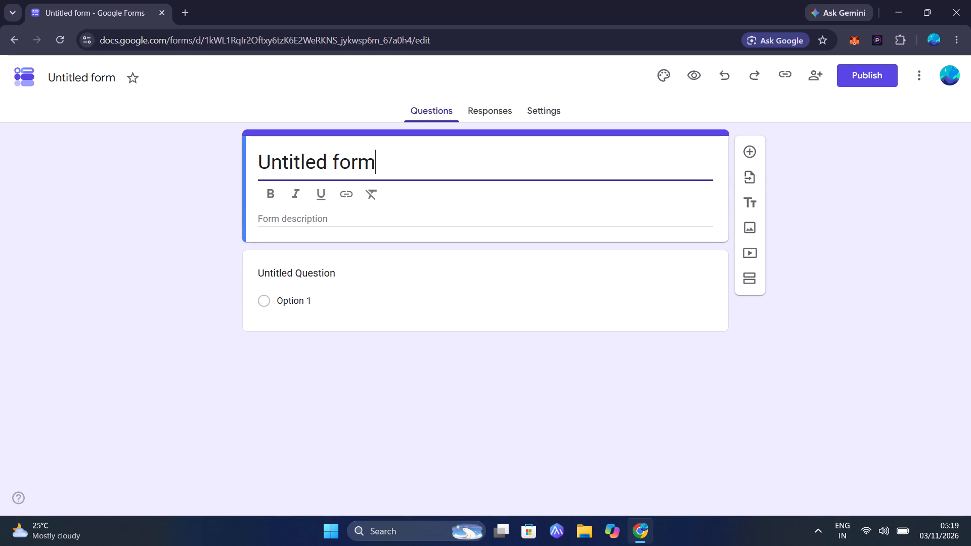
pyautogui.press('BackSpace')
pyautogui.press('BackSpace')
pyautogui.press('BackSpace')
pyautogui.press('BackSpace')
pyautogui.press('BackSpace')
pyautogui.press('BackSpace')
pyautogui.press('BackSpace')
pyautogui.press('BackSpace')
pyautogui.press('BackSpace')
pyautogui.press('BackSpace')
pyautogui.press('BackSpace')
pyautogui.press('BackSpace')
pyautogui.press('BackSpace')
pyautogui.press('BackSpace')
pyautogui.press('BackSpace')
pyautogui.press('BackSpace')
pyautogui.press('BackSpace')
pyautogui.press('BackSpace')
pyautogui.press('BackSpace')
pyautogui.press('BackSpace')
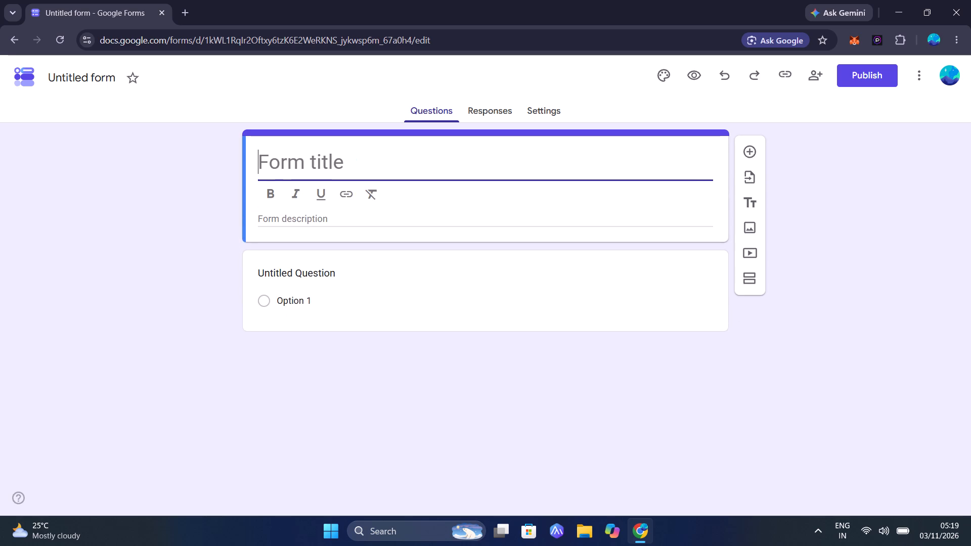
pyautogui.press('s')
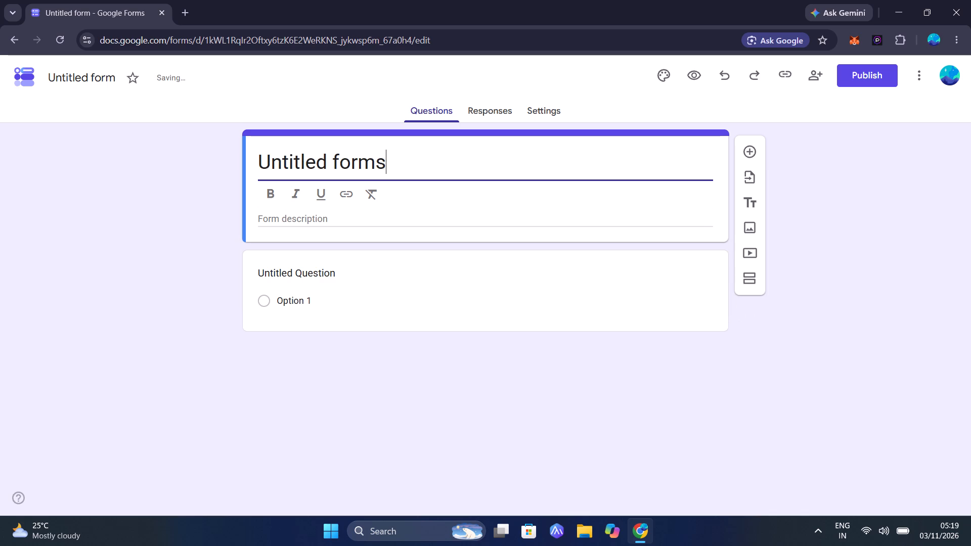
pyautogui.press('BackSpace')
pyautogui.press('BackSpace')
pyautogui.press('BackSpace')
pyautogui.press('BackSpace')
pyautogui.press('BackSpace')
pyautogui.press('BackSpace')
pyautogui.press('BackSpace')
pyautogui.press('BackSpace')
pyautogui.press('BackSpace')
pyautogui.press('BackSpace')
pyautogui.press('BackSpace')
pyautogui.press('BackSpace')
pyautogui.press('BackSpace')
pyautogui.press('BackSpace')
pyautogui.press('BackSpace')
pyautogui.press('BackSpace')
pyautogui.press('BackSpace')
pyautogui.press('BackSpace')
pyautogui.press('BackSpace')
pyautogui.press('BackSpace')
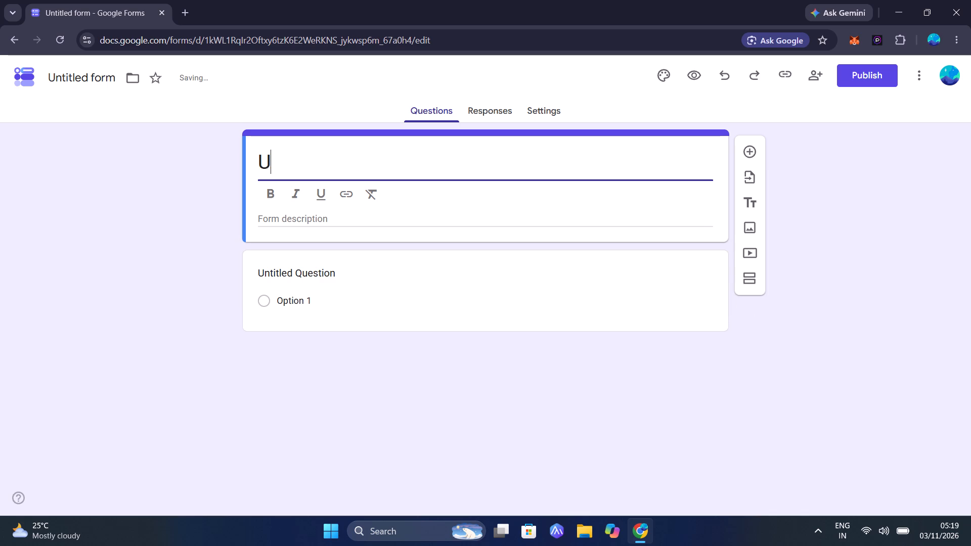
pyautogui.press('s')
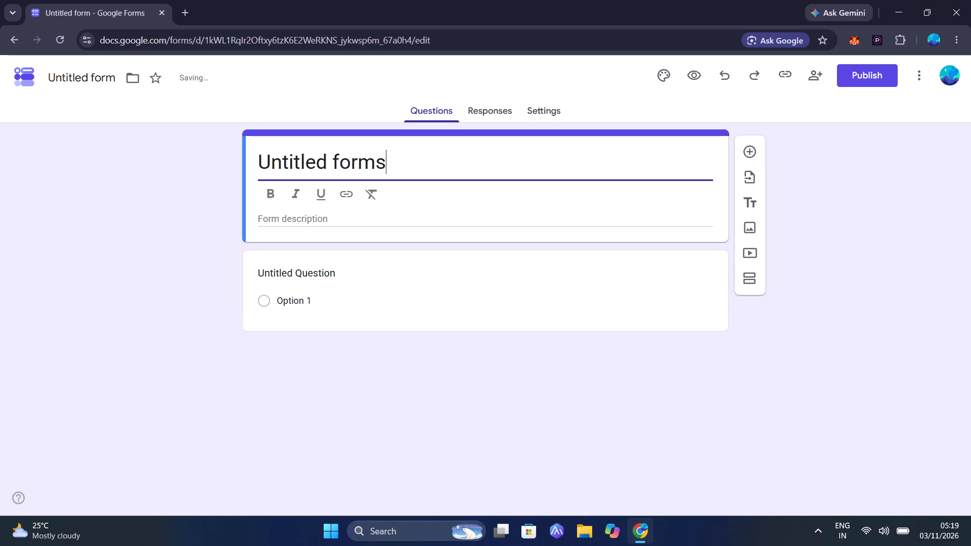
pyautogui.press('BackSpace')
pyautogui.press('BackSpace')
pyautogui.press('BackSpace')
pyautogui.press('BackSpace')
pyautogui.press('BackSpace')
pyautogui.press('BackSpace')
pyautogui.press('BackSpace')
pyautogui.press('BackSpace')
pyautogui.press('BackSpace')
pyautogui.press('BackSpace')
pyautogui.press('BackSpace')
pyautogui.press('BackSpace')
pyautogui.press('BackSpace')
pyautogui.press('BackSpace')
pyautogui.press('BackSpace')
pyautogui.press('BackSpace')
pyautogui.press('BackSpace')
pyautogui.press('BackSpace')
pyautogui.press('BackSpace')
pyautogui.press('BackSpace')
pyautogui.press('s')
pyautogui.press('BackSpace')
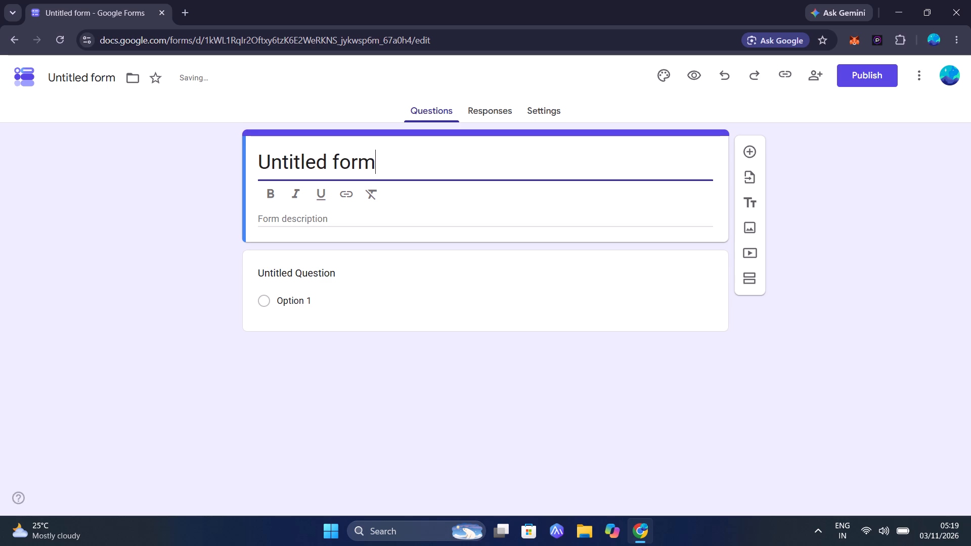
pyautogui.press('BackSpace')
pyautogui.press('BackSpace')
pyautogui.press('BackSpace')
pyautogui.press('BackSpace')
pyautogui.press('BackSpace')
pyautogui.press('BackSpace')
pyautogui.press('BackSpace')
pyautogui.press('BackSpace')
pyautogui.press('BackSpace')
pyautogui.press('BackSpace')
pyautogui.press('BackSpace')
pyautogui.press('BackSpace')
pyautogui.press('BackSpace')
pyautogui.press('BackSpace')
pyautogui.press('BackSpace')
pyautogui.press('BackSpace')
pyautogui.press('BackSpace')
pyautogui.press('BackSpace')
pyautogui.press('BackSpace')
pyautogui.press('BackSpace')
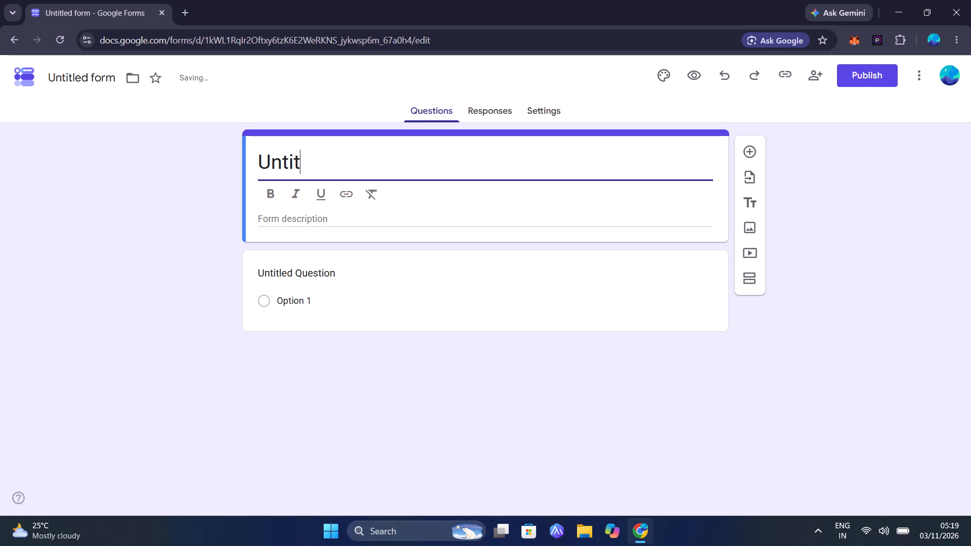
pyautogui.press('BackSpace')
pyautogui.press('BackSpace')
pyautogui.press('BackSpace')
pyautogui.press('BackSpace')
pyautogui.press('BackSpace')
pyautogui.press('BackSpace')
pyautogui.press('BackSpace')
pyautogui.press('BackSpace')
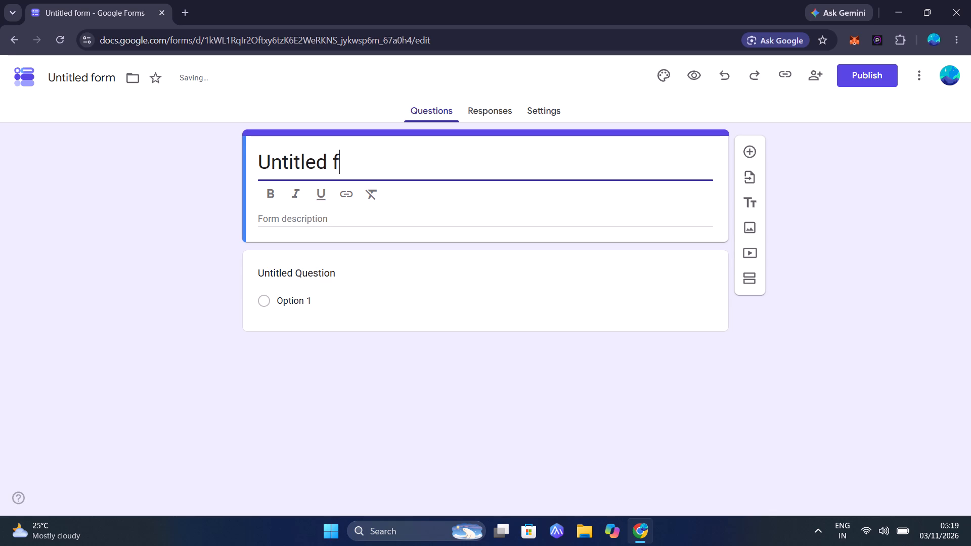
pyautogui.press('BackSpace')
pyautogui.press('BackSpace')
pyautogui.press('BackSpace')
pyautogui.press('BackSpace')
pyautogui.press('BackSpace')
pyautogui.press('BackSpace')
pyautogui.press('BackSpace')
pyautogui.press('BackSpace')
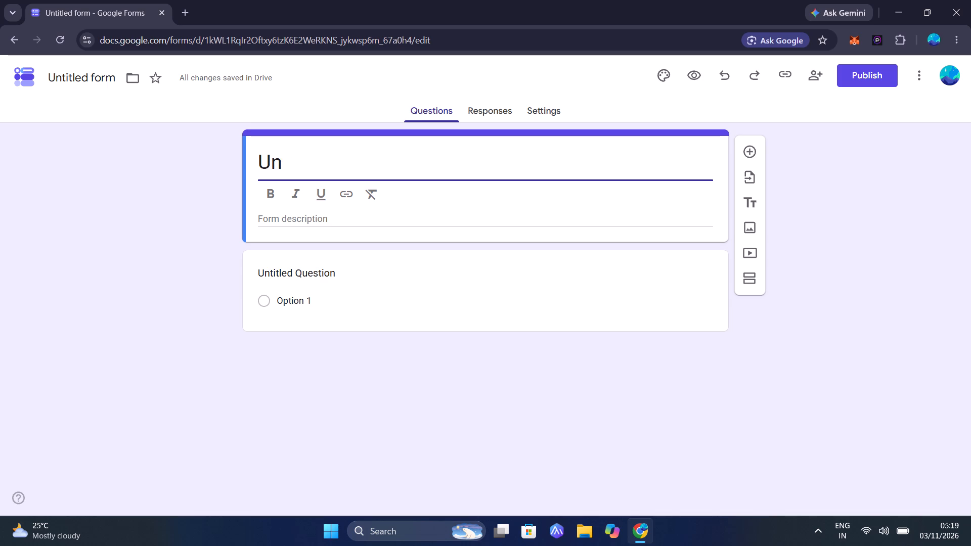
pyautogui.press('BackSpace')
pyautogui.press('BackSpace')
pyautogui.hotkey('shift', 's')
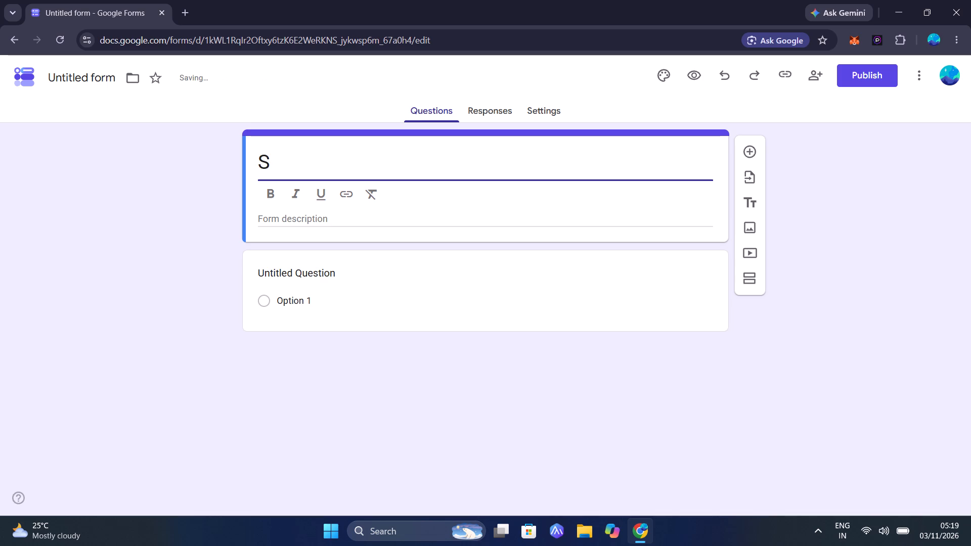
pyautogui.write('tu')
pyautogui.press('d')
pyautogui.press('e')
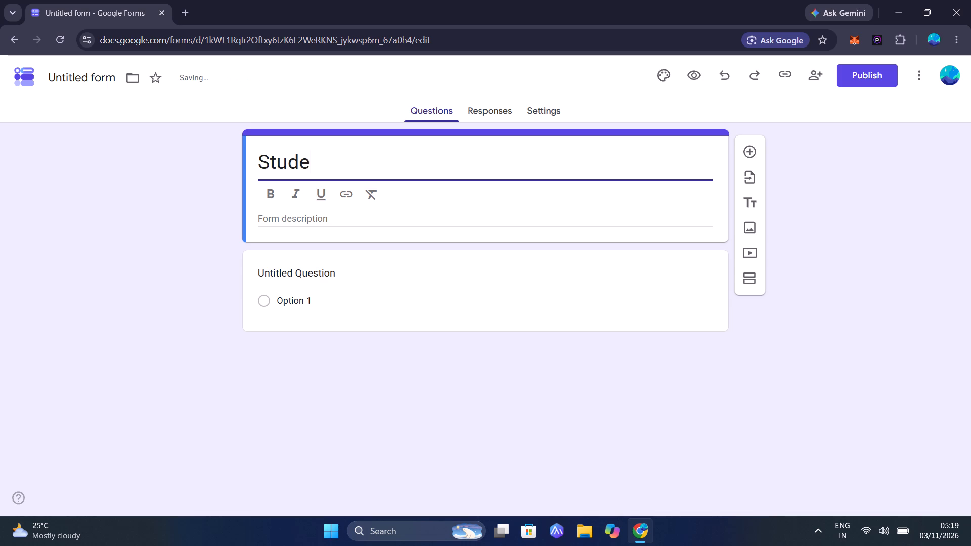
pyautogui.press('n')
pyautogui.press('t')
pyautogui.press('space')
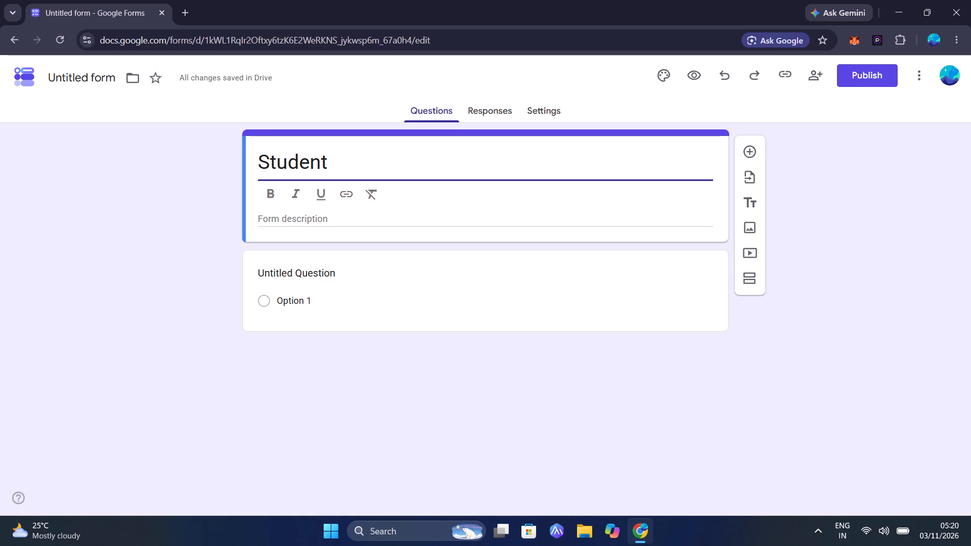
pyautogui.hotkey('shift', 'i')
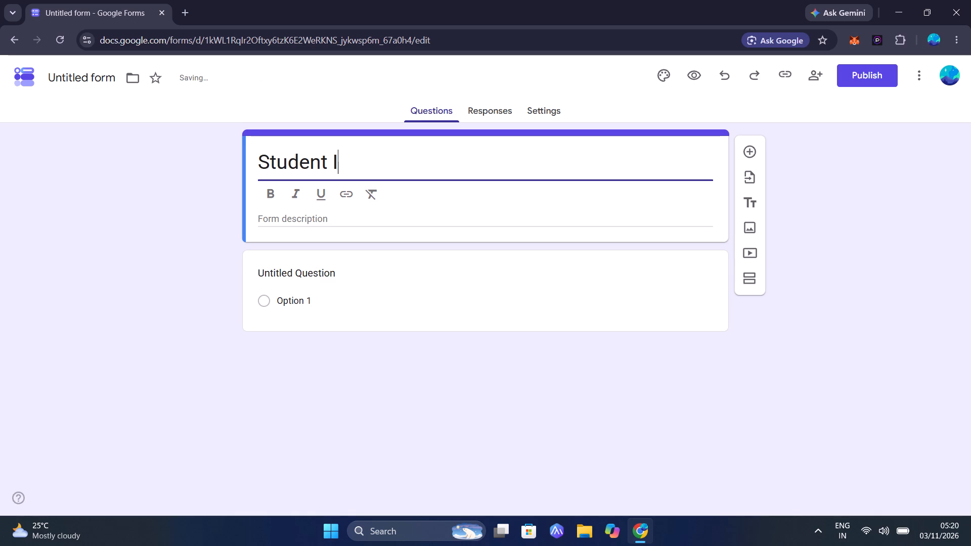
pyautogui.press('n')
pyautogui.press('f')
pyautogui.write('orma')
pyautogui.write('tion')
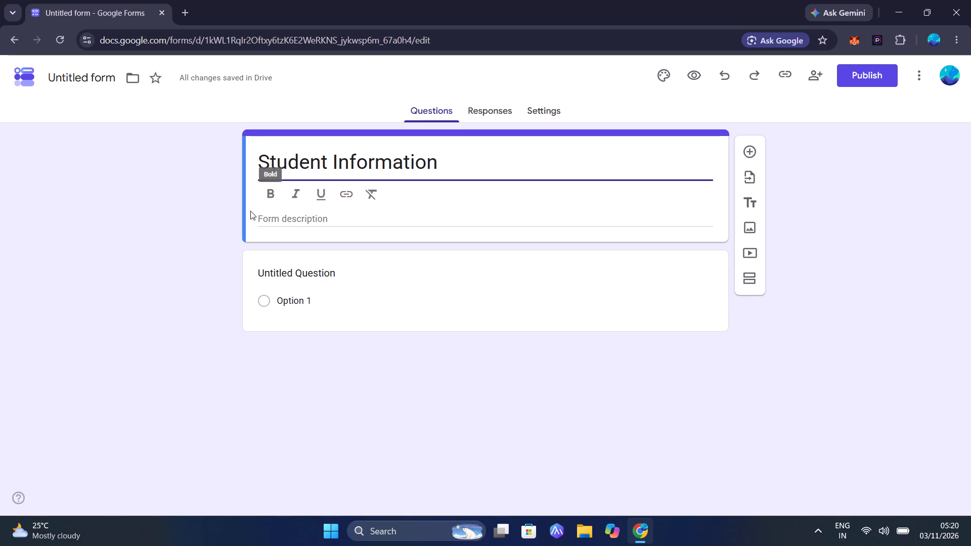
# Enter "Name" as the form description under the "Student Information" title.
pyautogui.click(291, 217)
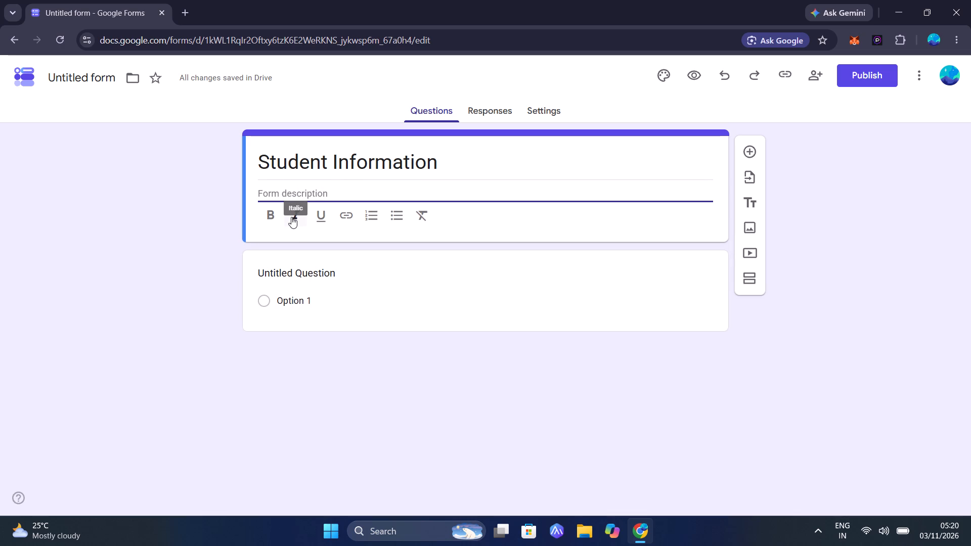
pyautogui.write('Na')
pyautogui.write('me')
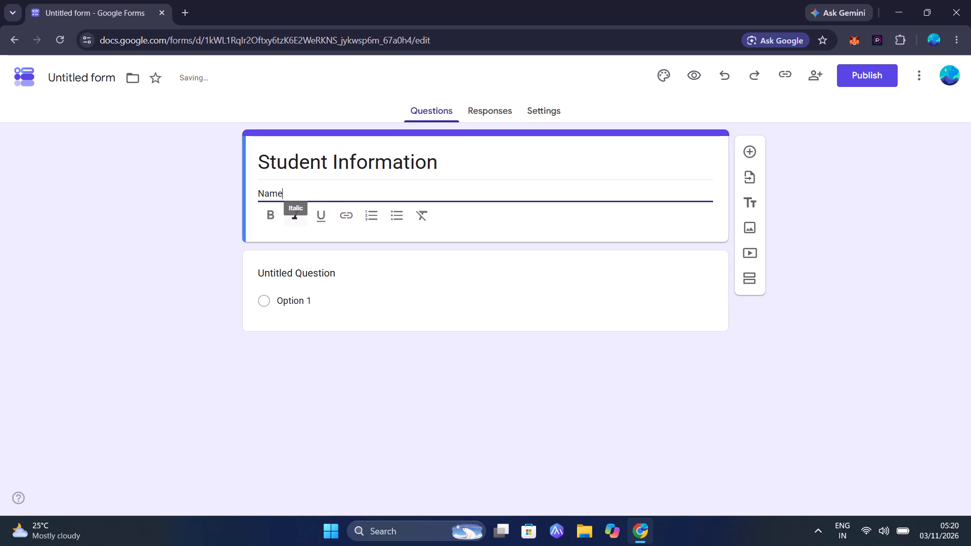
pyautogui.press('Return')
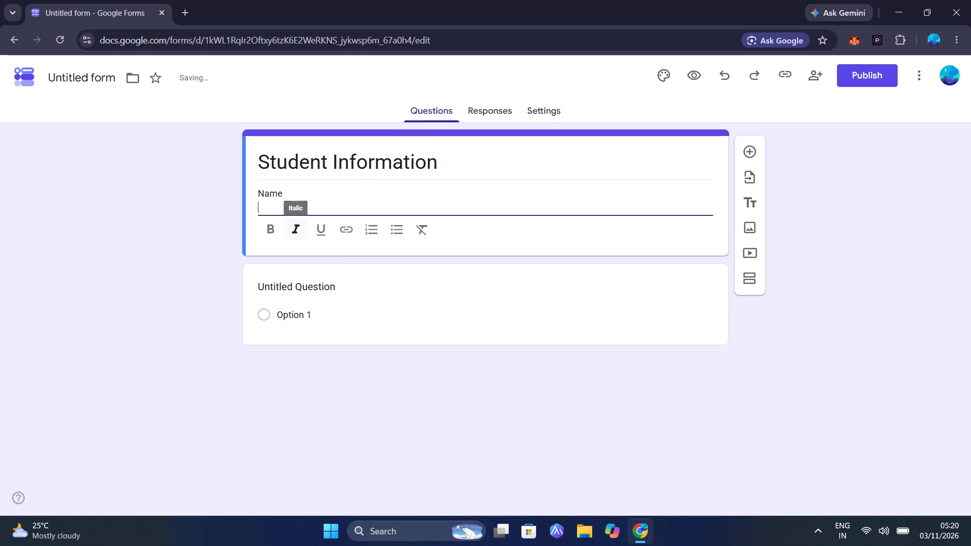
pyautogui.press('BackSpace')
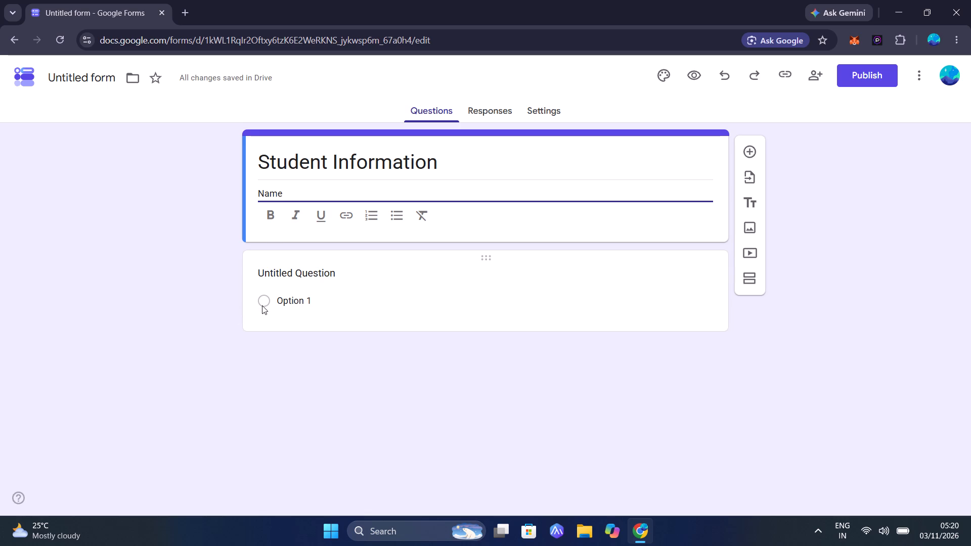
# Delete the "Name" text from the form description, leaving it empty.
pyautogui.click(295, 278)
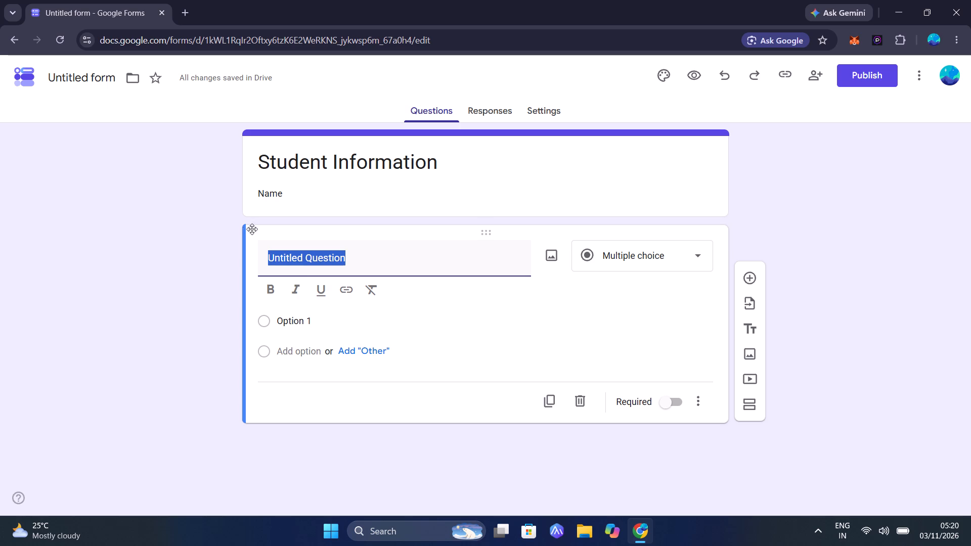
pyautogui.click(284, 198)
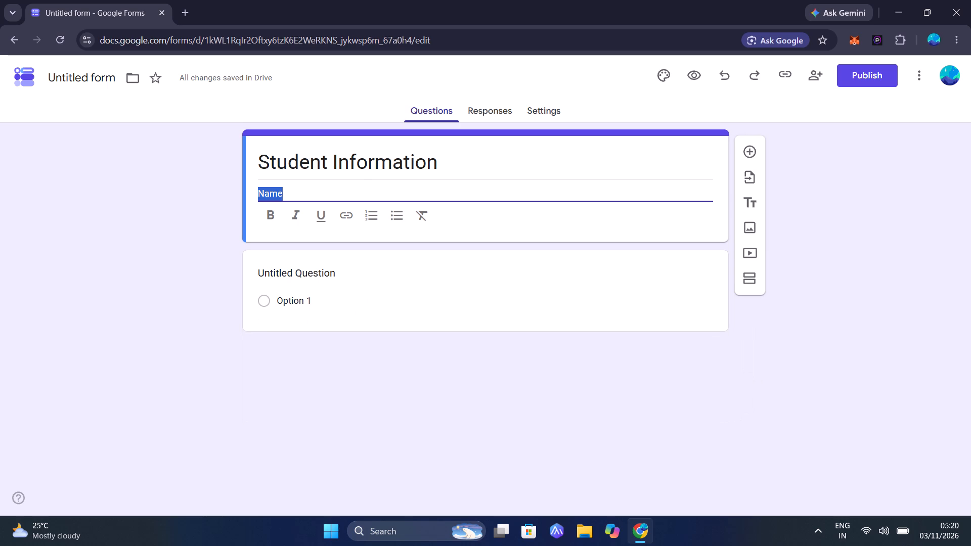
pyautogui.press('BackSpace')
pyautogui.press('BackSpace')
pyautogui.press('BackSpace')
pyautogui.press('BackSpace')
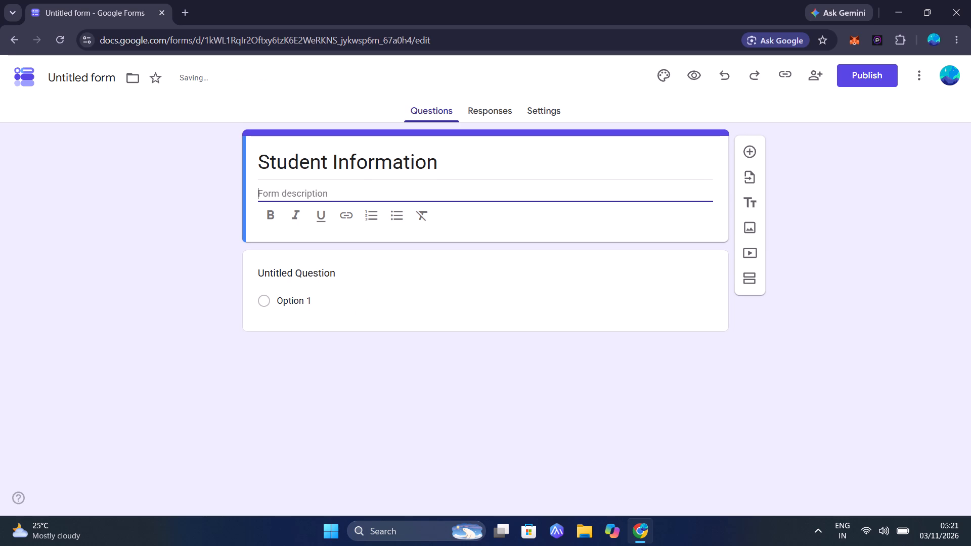
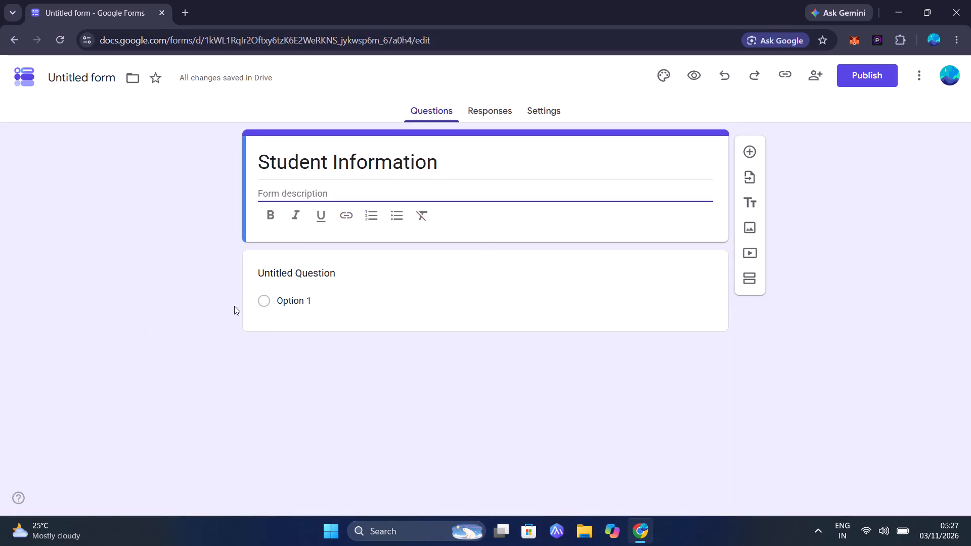
# Replace the "Untitled Question" text of the form's first question with "Name", on a single line.
pyautogui.click(288, 271)
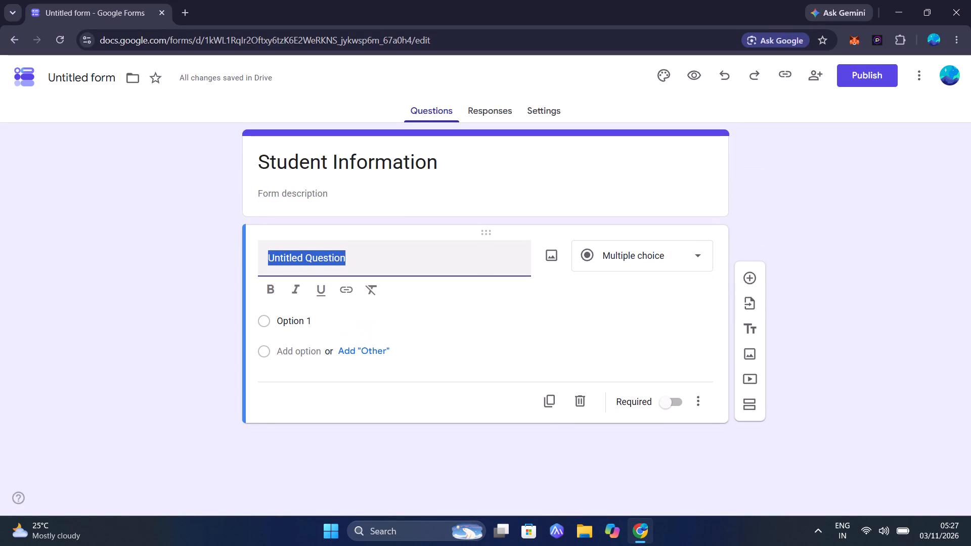
pyautogui.hotkey('shift', 'n')
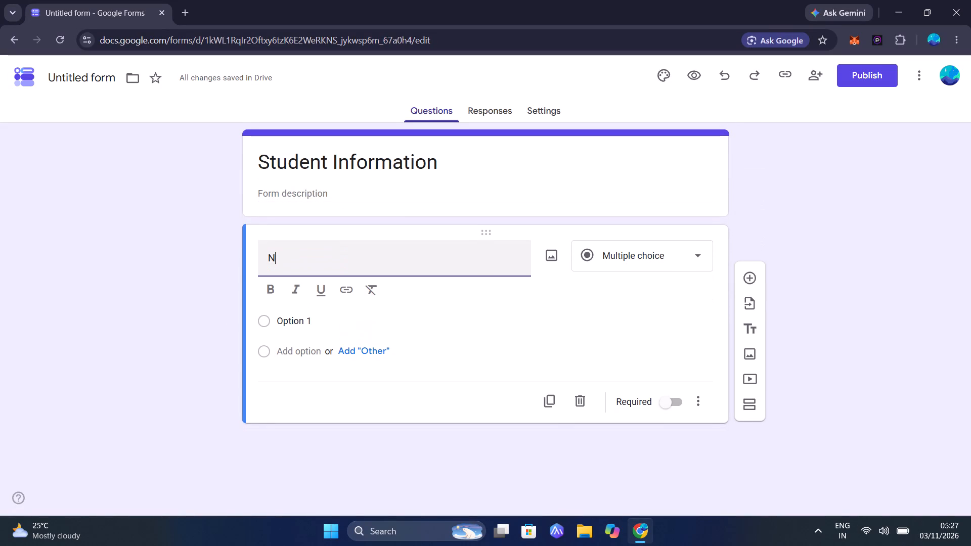
pyautogui.write('ame')
pyautogui.press('Return')
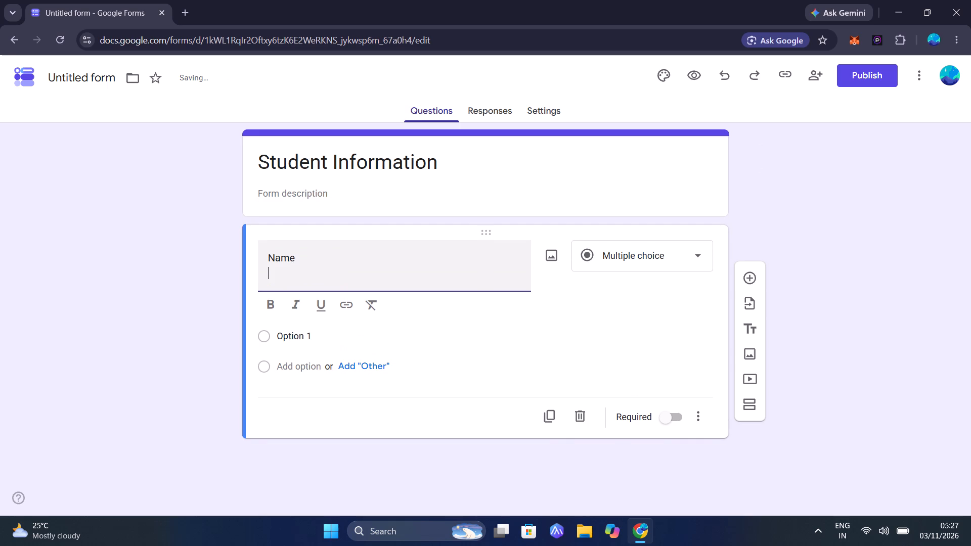
pyautogui.press('BackSpace')
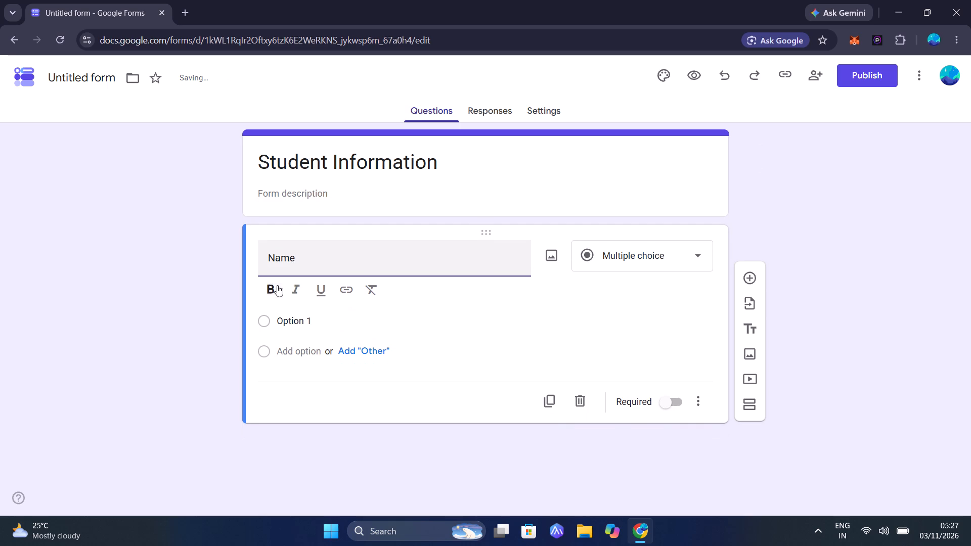
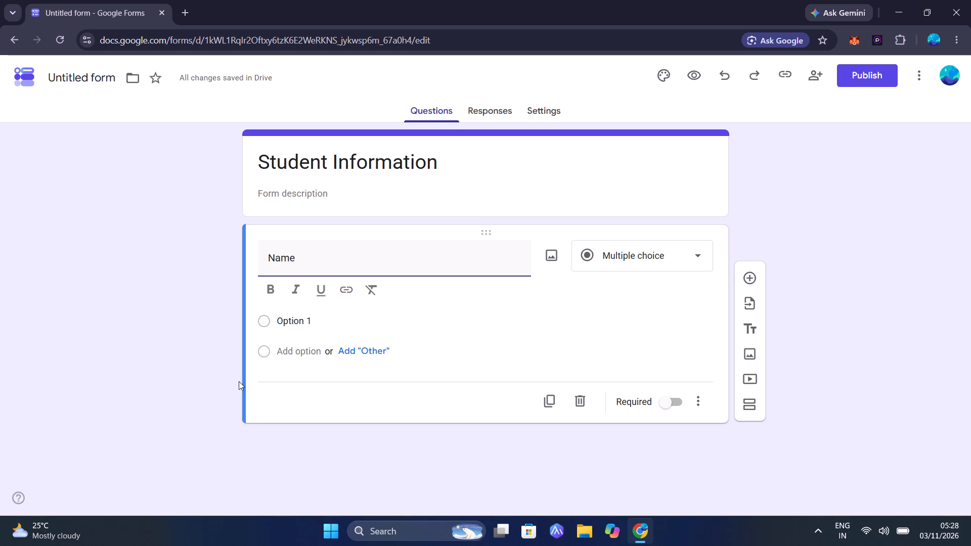
# Add a question mark to the end of the first question's title so that it reads "Name?".
pyautogui.hotkey('shift', '?')
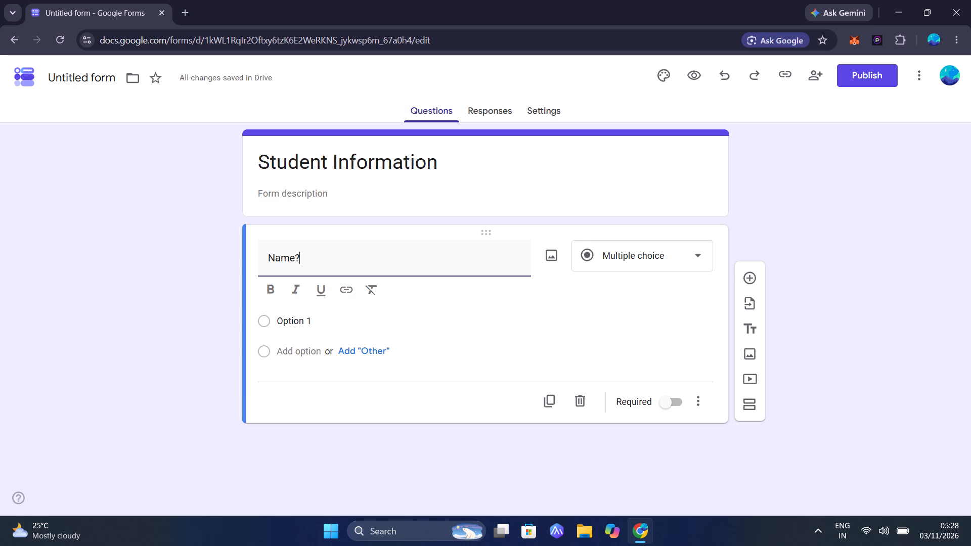
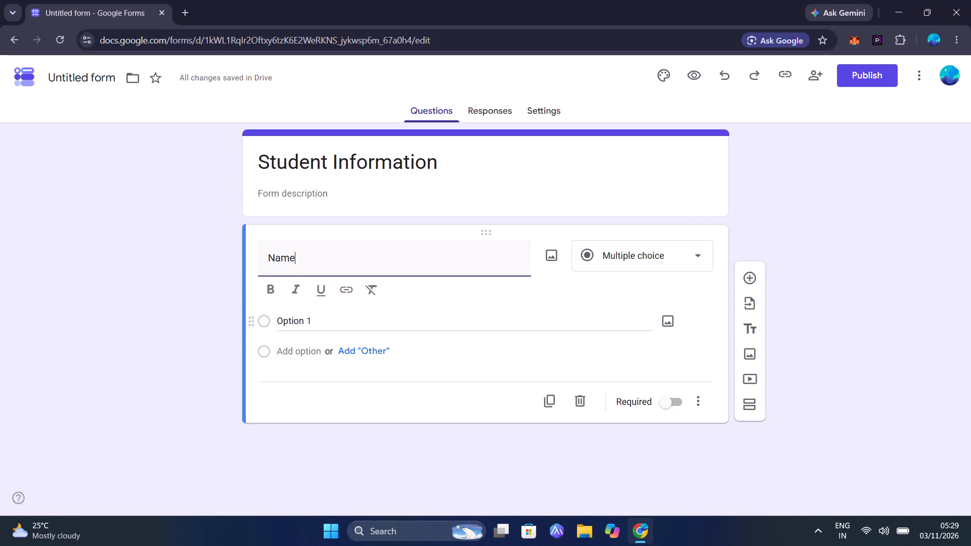
# Set the "Name" question's type to Short answer and make the question required.
pyautogui.click(246, 323)
pyautogui.click(246, 323)
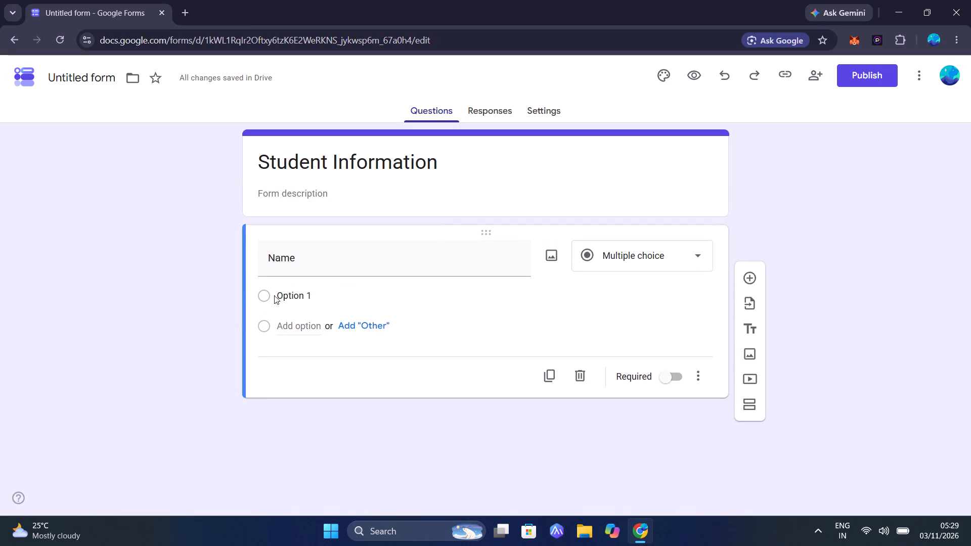
pyautogui.click(255, 294)
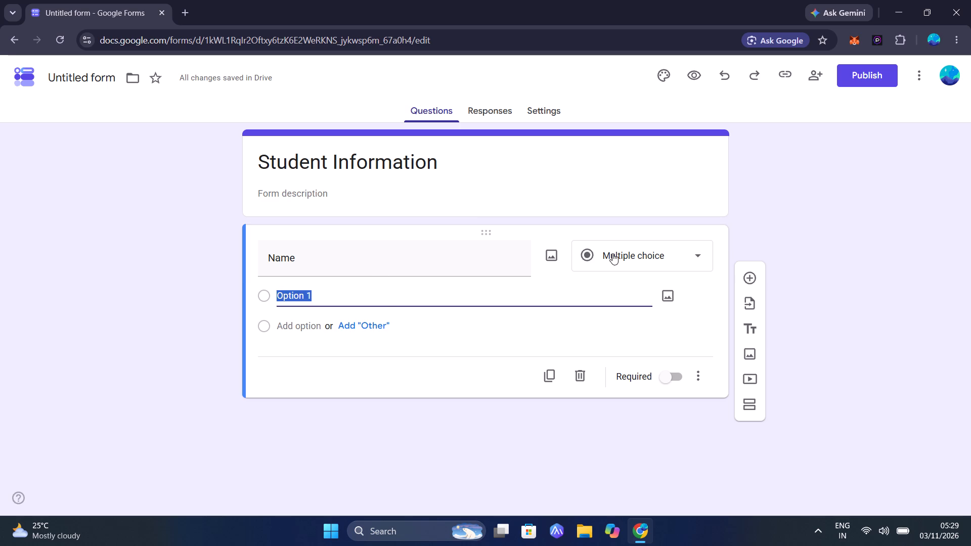
pyautogui.click(690, 248)
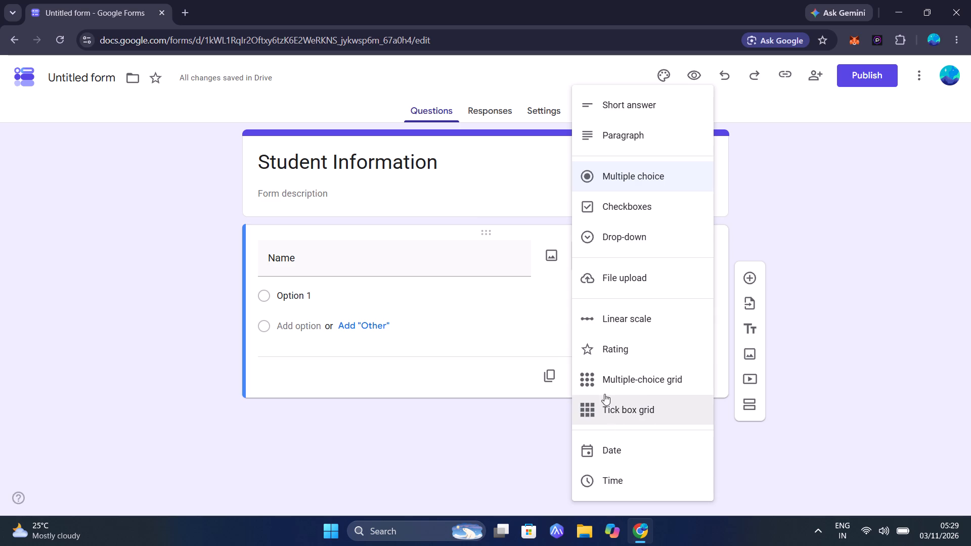
pyautogui.click(630, 108)
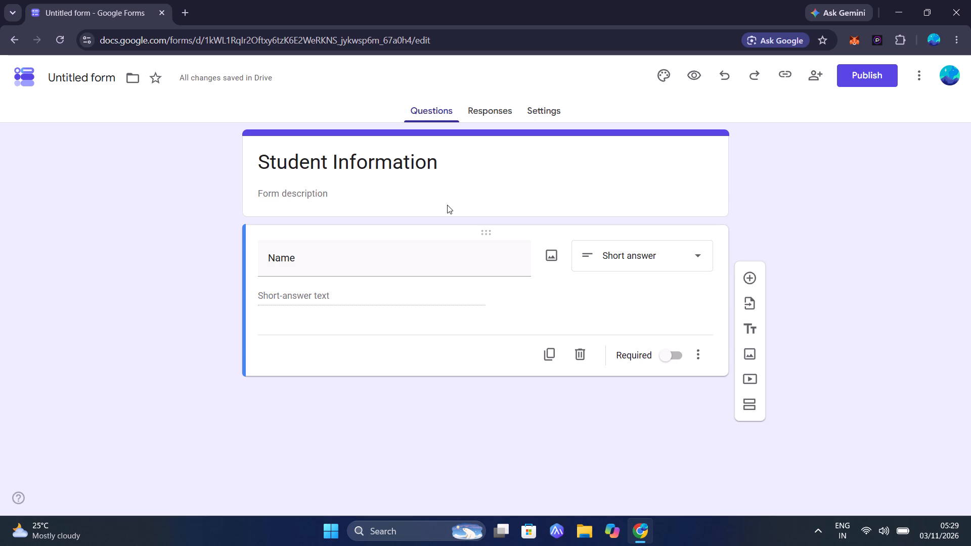
pyautogui.click(679, 350)
# Review the form's publishing options, including who can respond, and dismiss them without publishing.
pyautogui.click(874, 68)
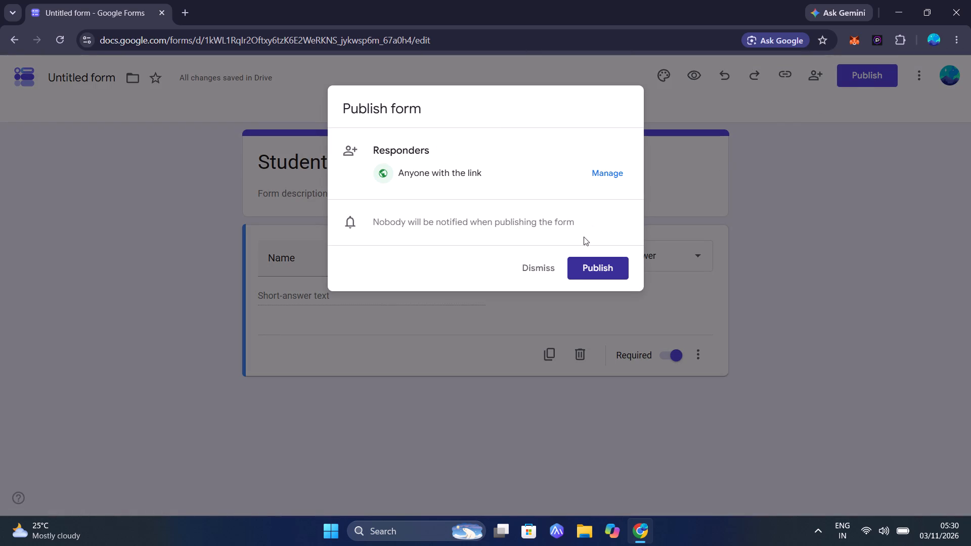
pyautogui.click(540, 269)
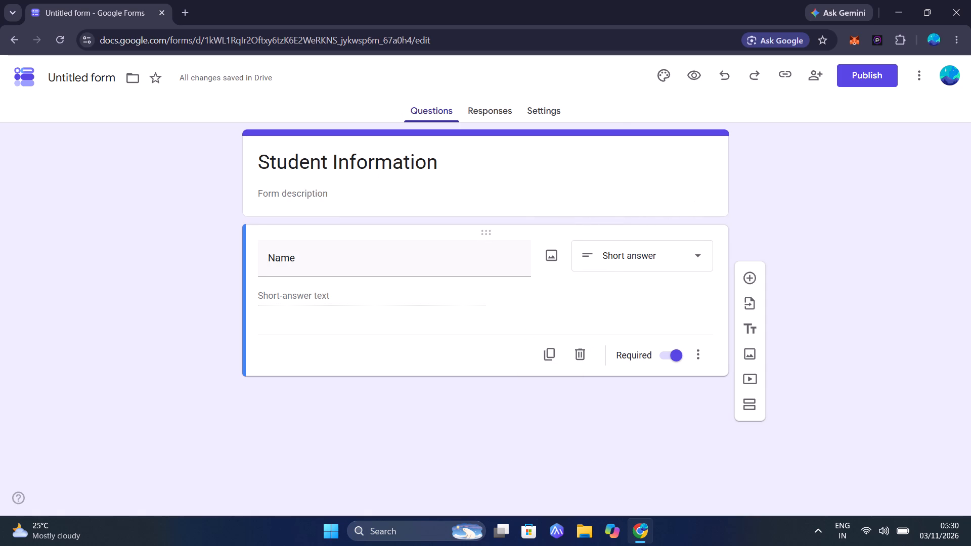
# Check the form's responses and return to the questions.
pyautogui.click(478, 109)
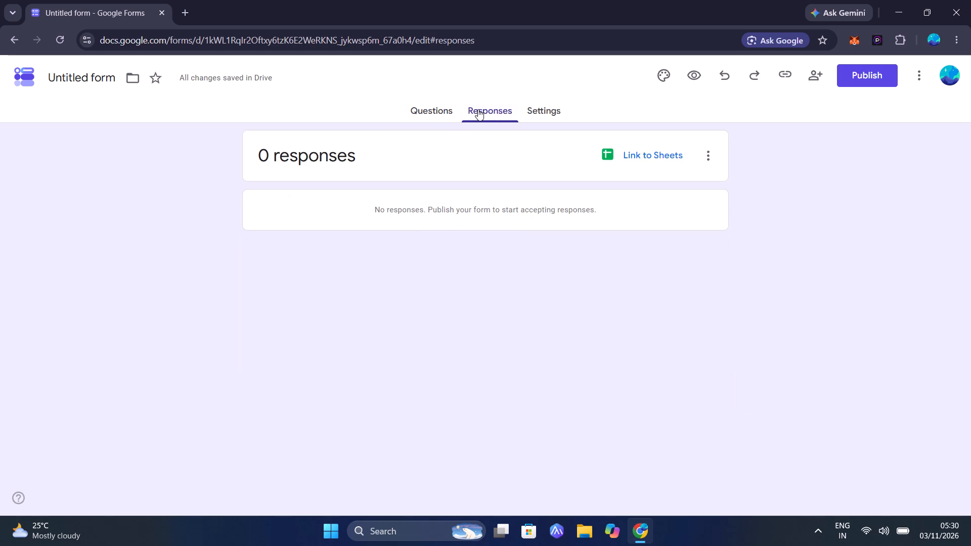
pyautogui.click(432, 109)
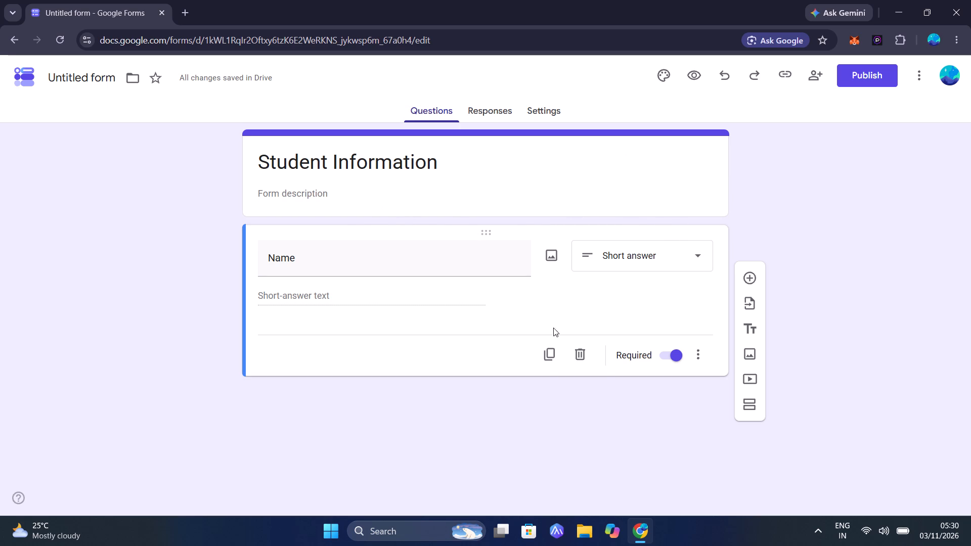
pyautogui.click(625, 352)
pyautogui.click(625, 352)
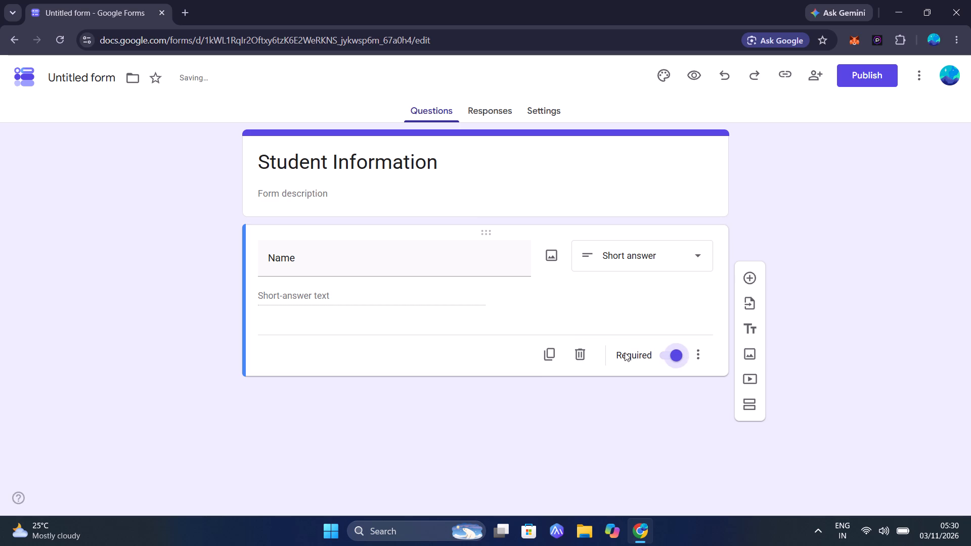
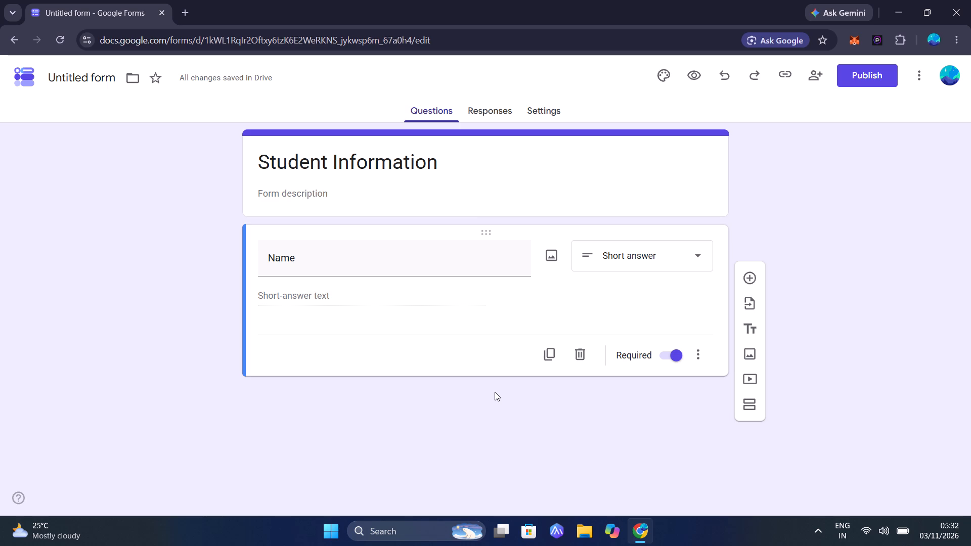
# Duplicate the required "Name" question and clear the copy's title.
pyautogui.click(545, 355)
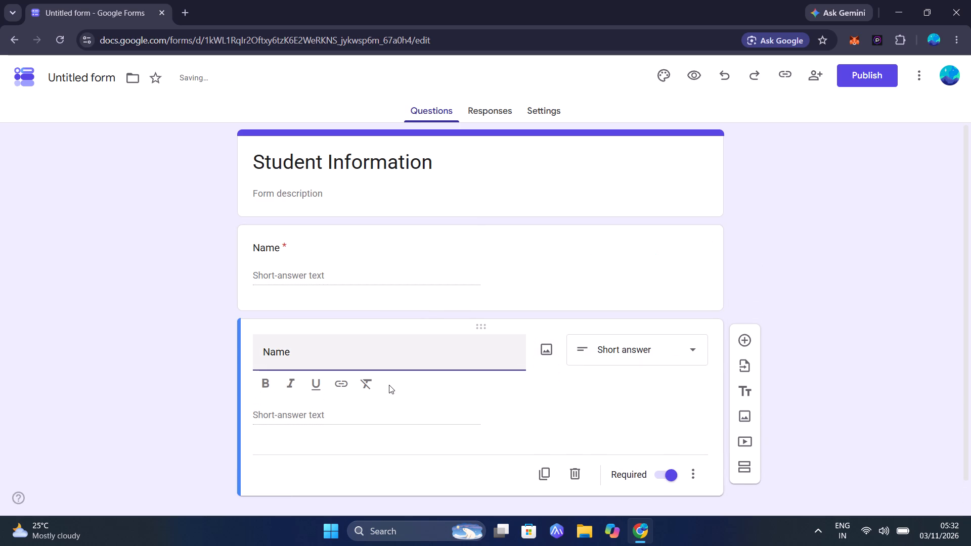
pyautogui.click(307, 356)
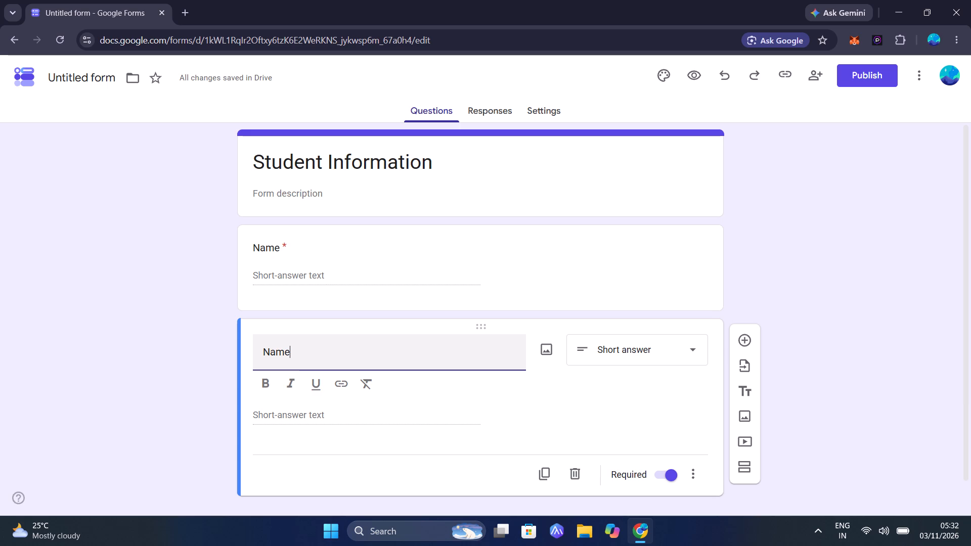
pyautogui.scroll(-1, 307, 356)
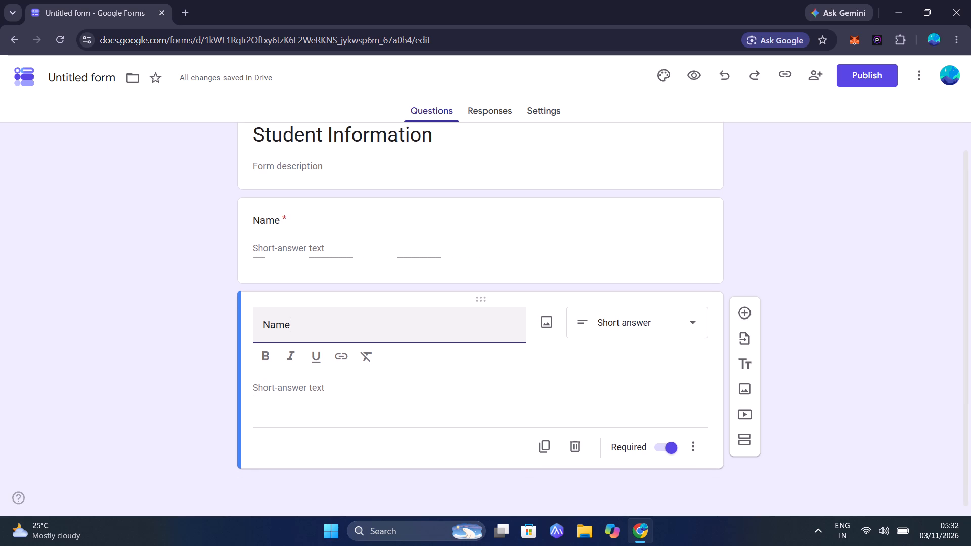
pyautogui.scroll(-1, 307, 356)
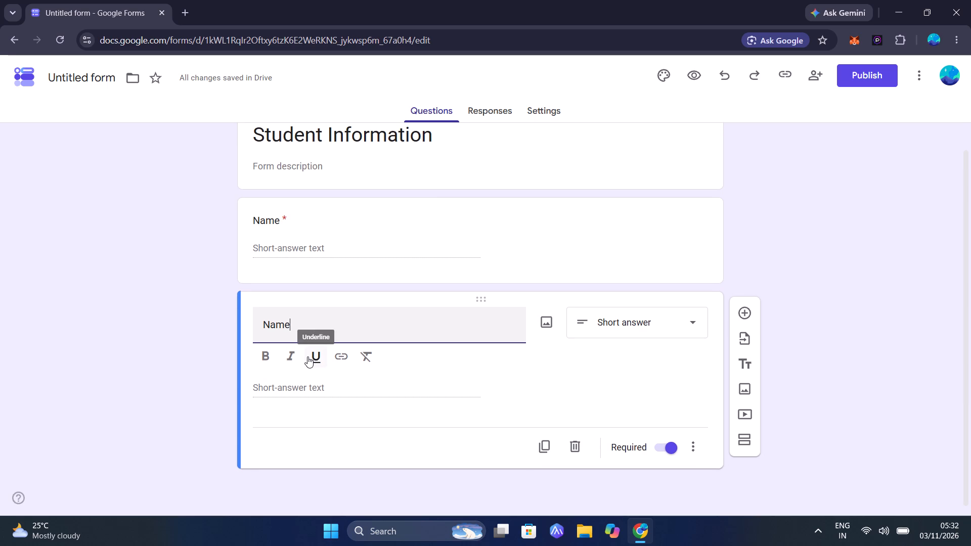
pyautogui.press('BackSpace')
pyautogui.press('BackSpace')
pyautogui.press('BackSpace')
pyautogui.press('BackSpace')
pyautogui.press('BackSpace')
pyautogui.press('BackSpace')
pyautogui.press('BackSpace')
pyautogui.press('BackSpace')
pyautogui.press('BackSpace')
pyautogui.press('BackSpace')
pyautogui.press('BackSpace')
pyautogui.press('BackSpace')
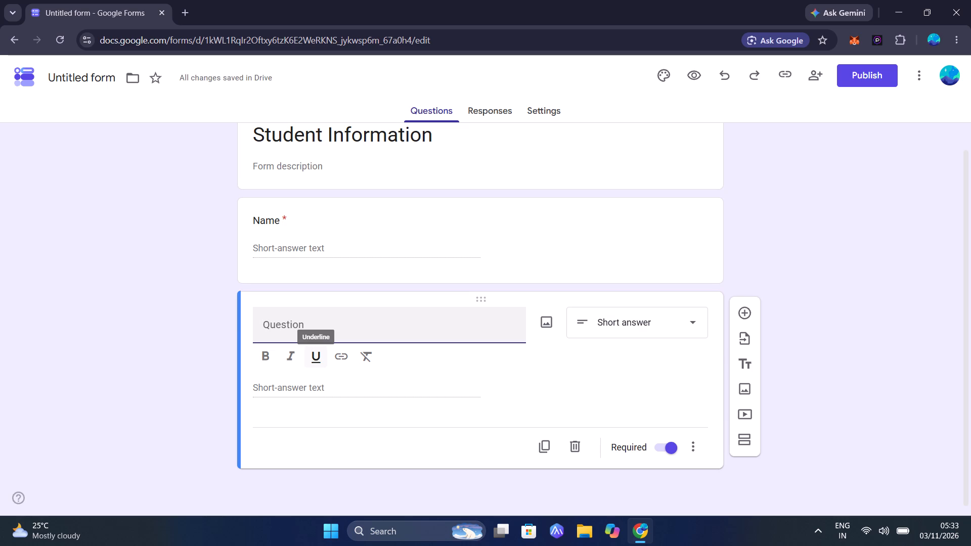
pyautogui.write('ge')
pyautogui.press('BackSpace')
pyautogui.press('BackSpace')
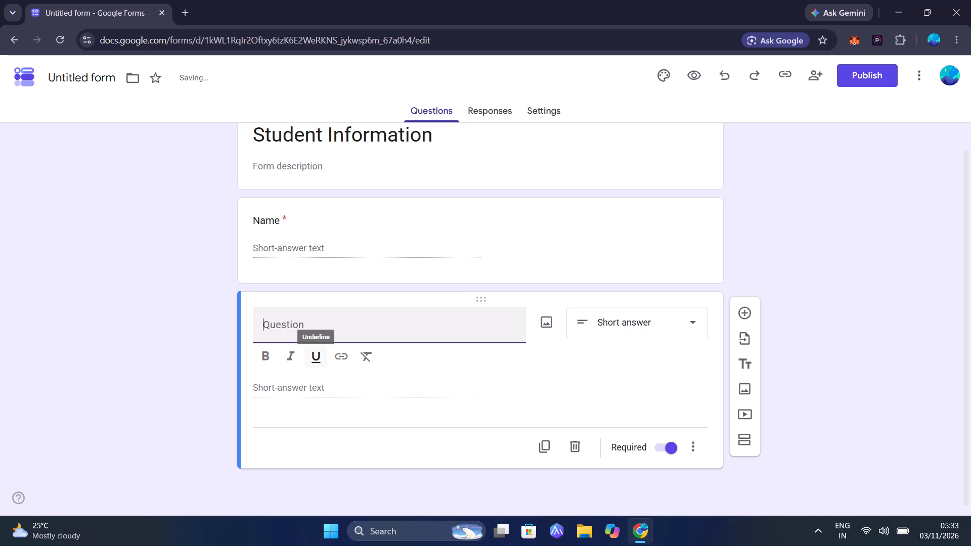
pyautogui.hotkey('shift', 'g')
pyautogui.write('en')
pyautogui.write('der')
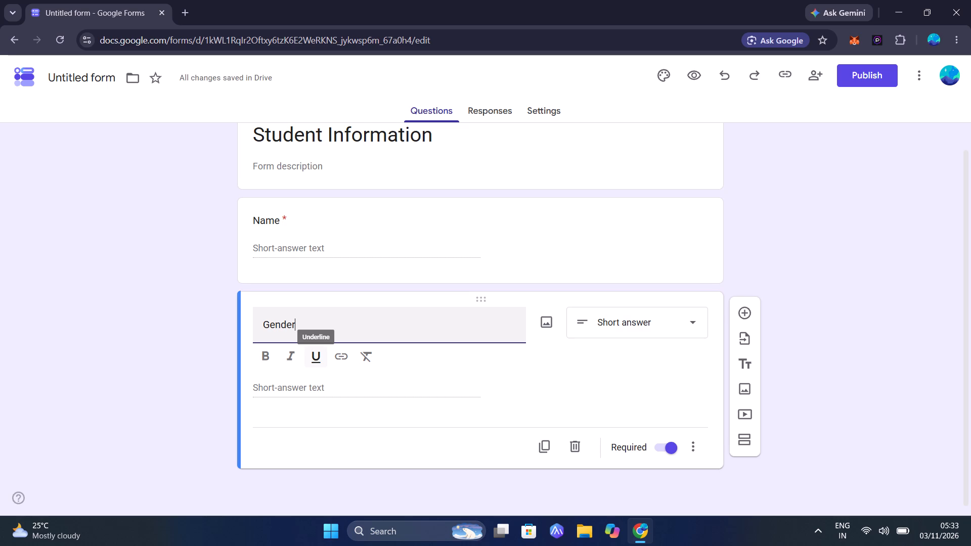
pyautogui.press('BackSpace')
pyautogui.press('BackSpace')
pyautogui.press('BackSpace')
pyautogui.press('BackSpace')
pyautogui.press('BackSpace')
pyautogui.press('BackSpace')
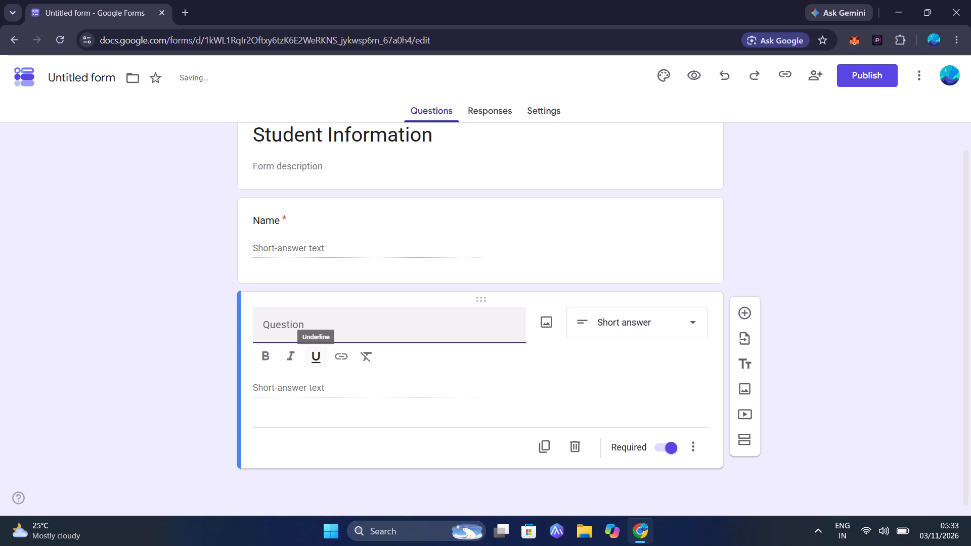
# Title the duplicated question "Branch".
pyautogui.hotkey('shift', 'b')
pyautogui.write('re')
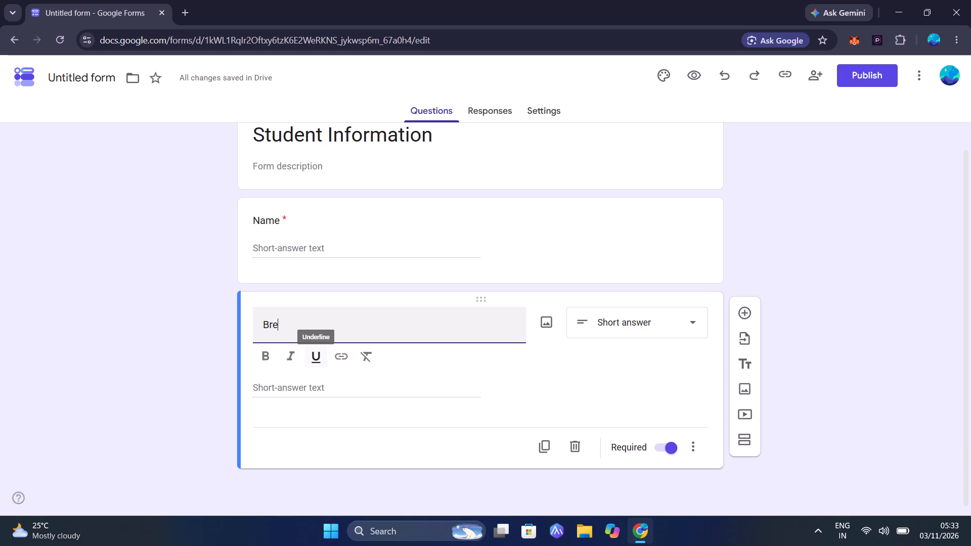
pyautogui.press('BackSpace')
pyautogui.press('a')
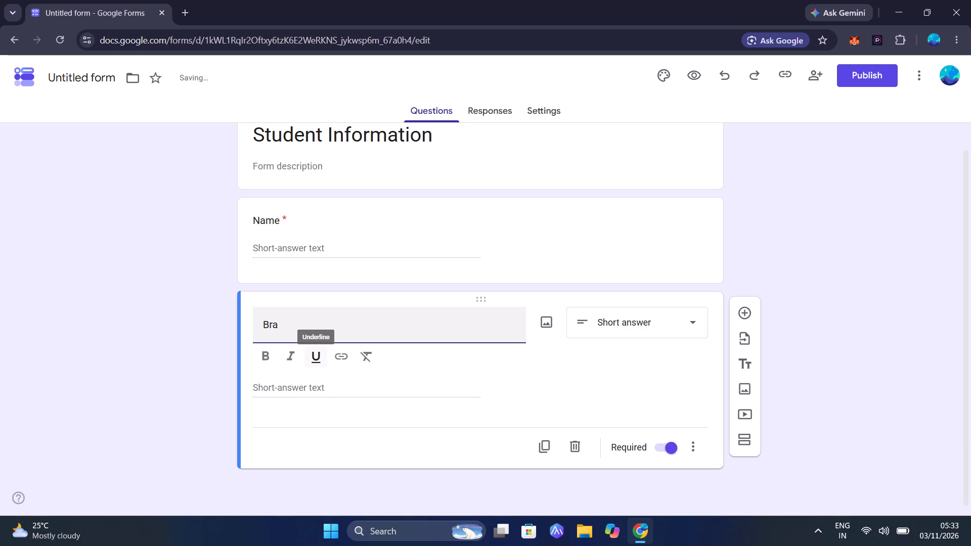
pyautogui.press('n')
pyautogui.write('ch')
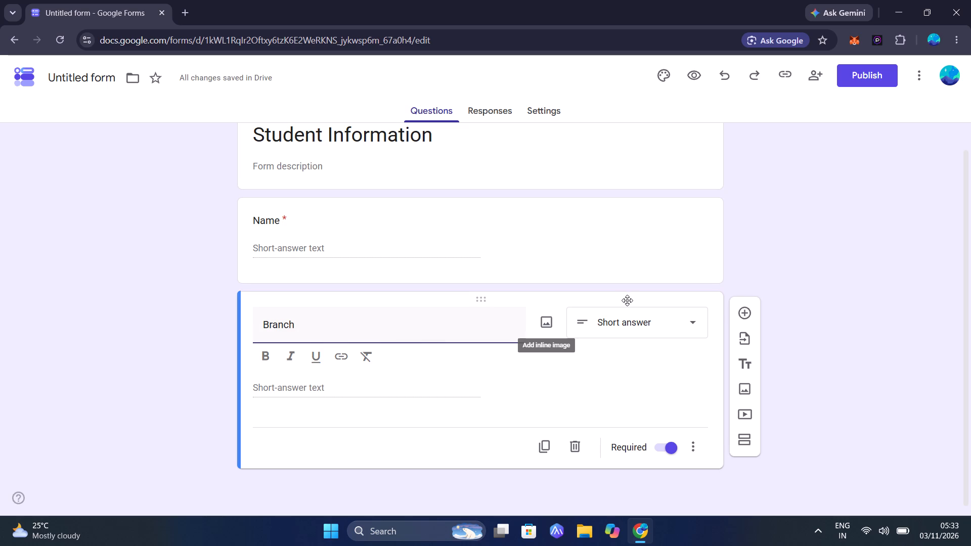
# Change the "Branch" question's type to Multiple choice.
pyautogui.click(677, 323)
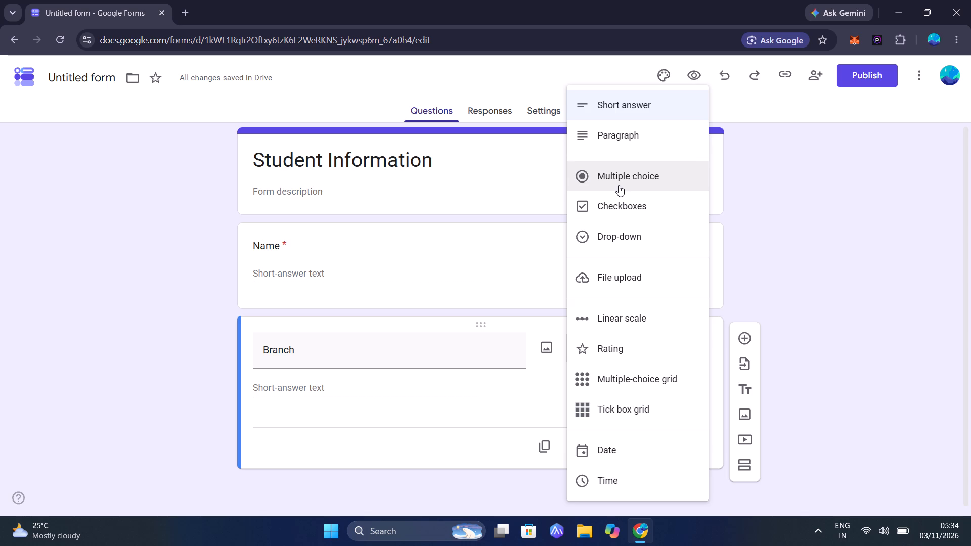
pyautogui.click(619, 185)
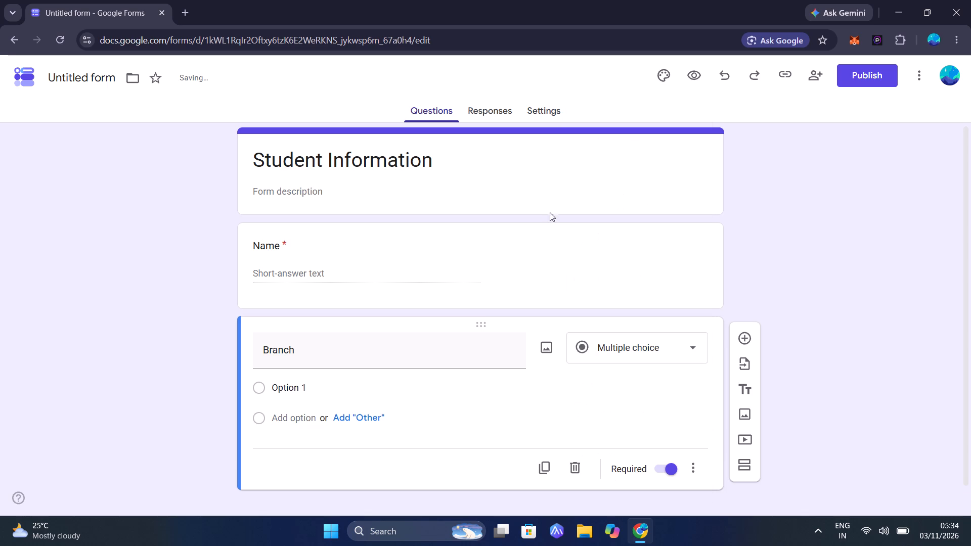
# Enter four answer options for the "Branch" question: Ch, Ec, Po and Me.
pyautogui.click(290, 380)
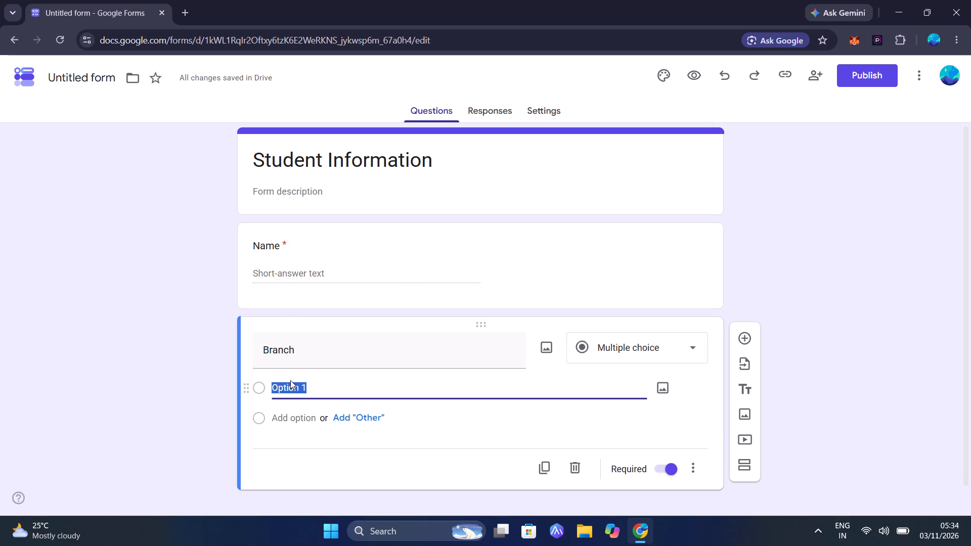
pyautogui.click(290, 380)
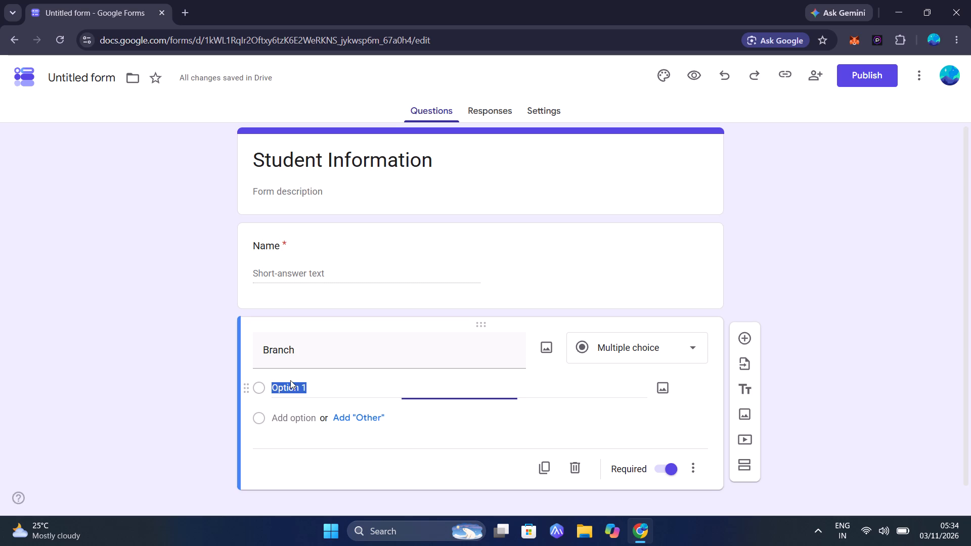
pyautogui.hotkey('shift', 'c')
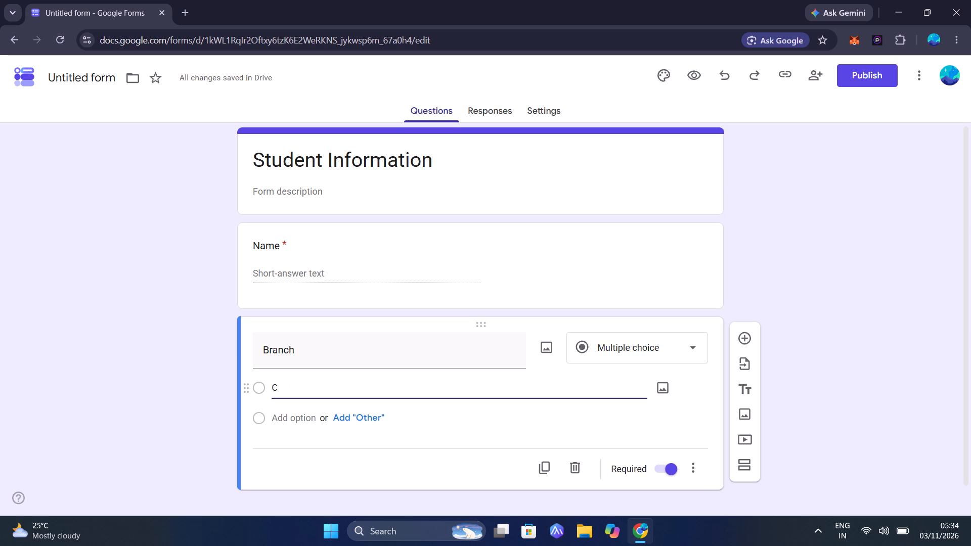
pyautogui.press('h')
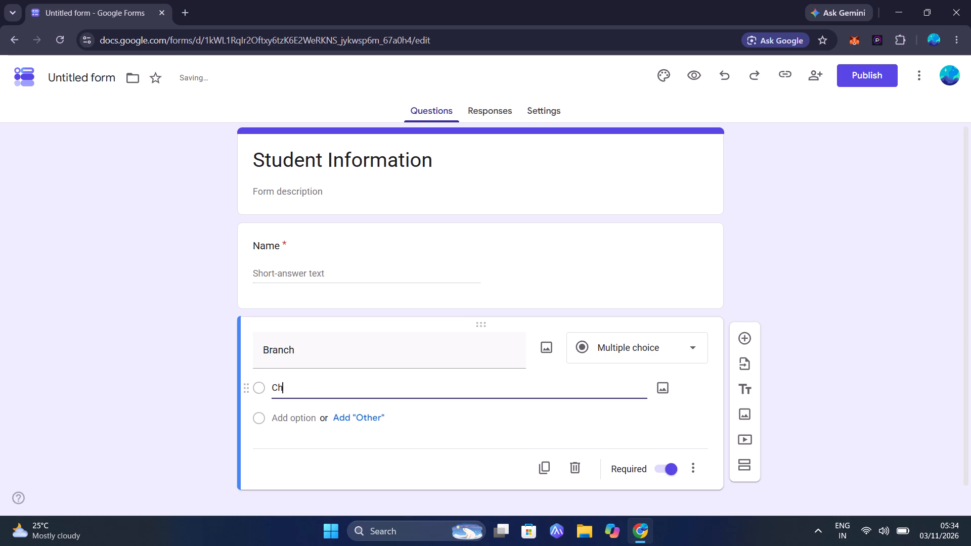
pyautogui.press('Return')
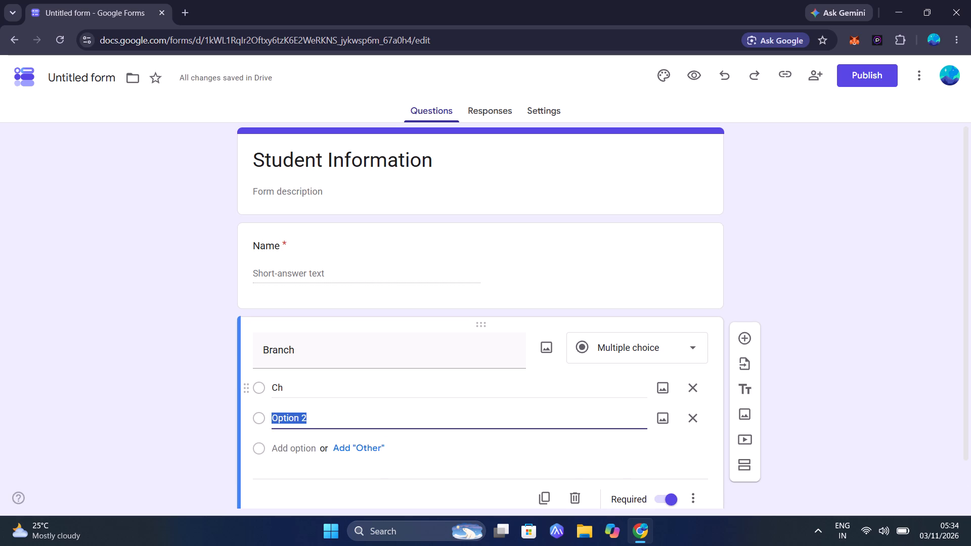
pyautogui.hotkey('shift', 'e')
pyautogui.press('c')
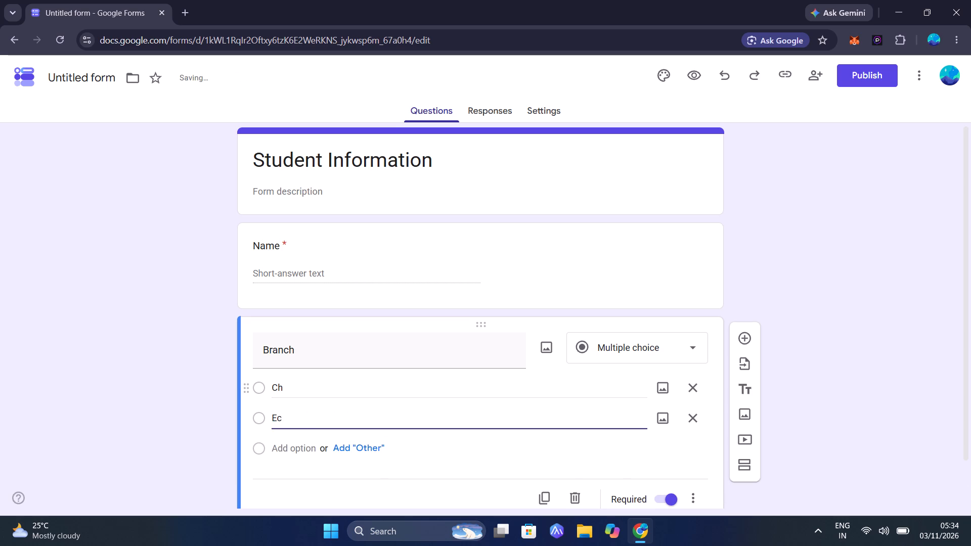
pyautogui.press('Return')
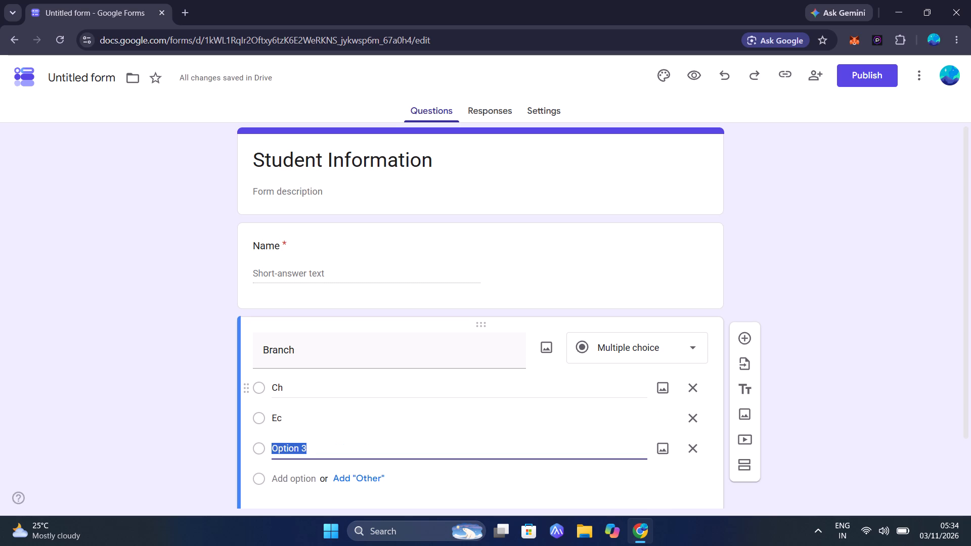
pyautogui.write('po')
pyautogui.press('BackSpace')
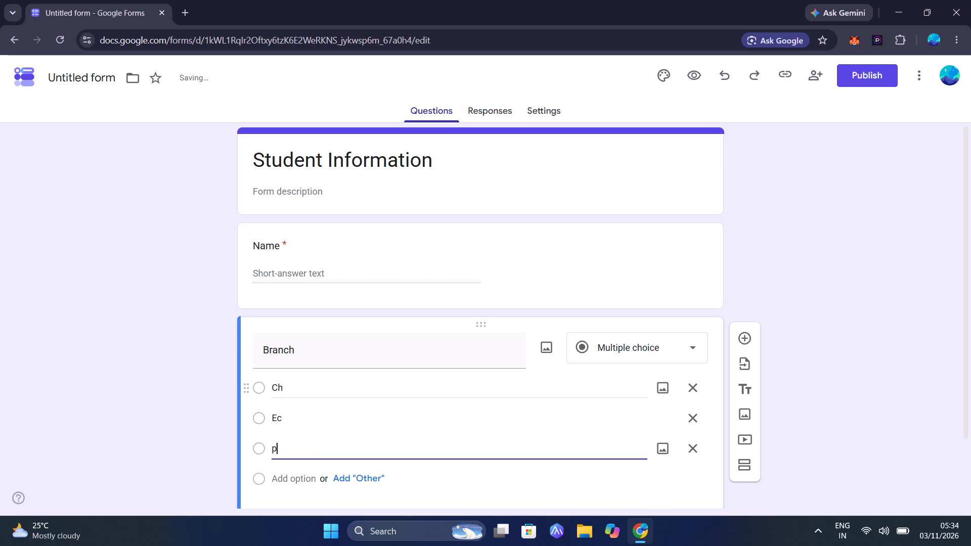
pyautogui.press('BackSpace')
pyautogui.write('Po')
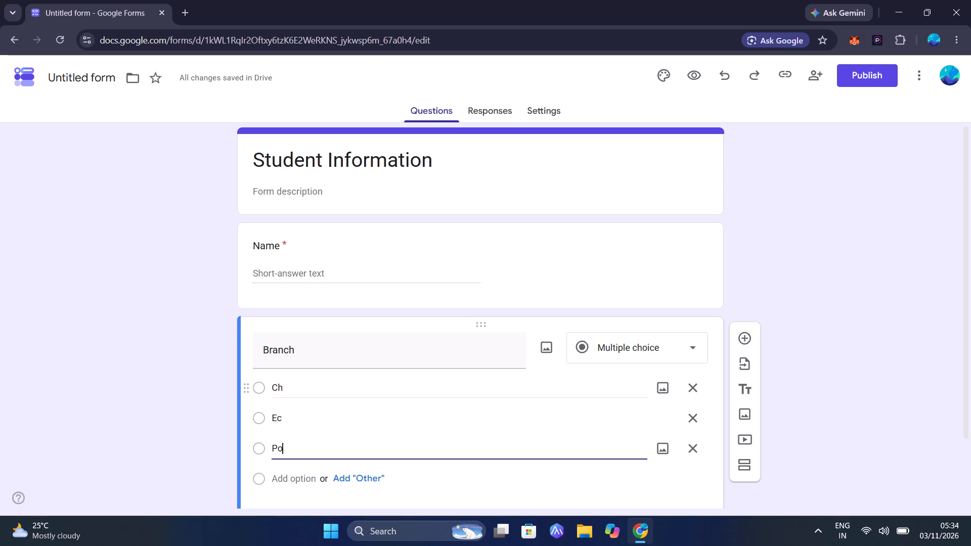
pyautogui.press('Return')
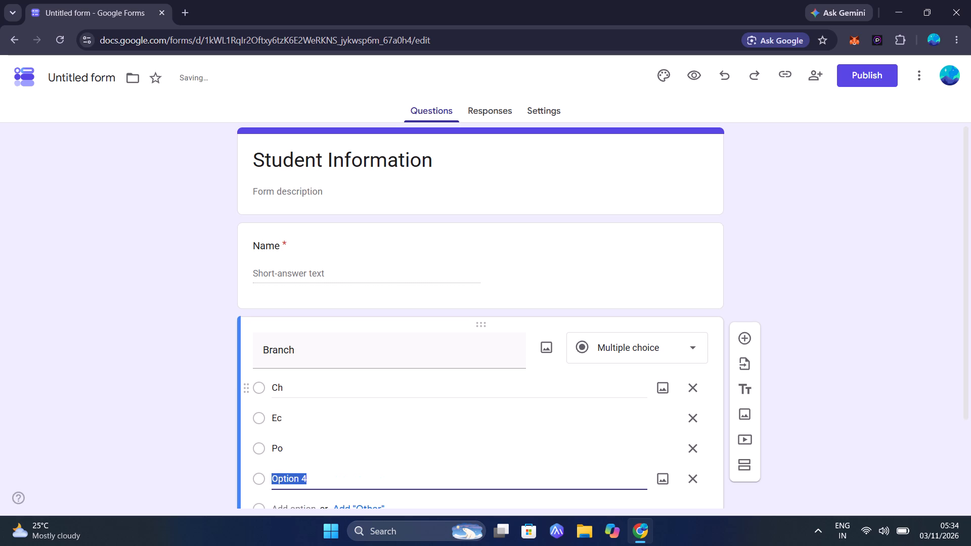
pyautogui.write('Me')
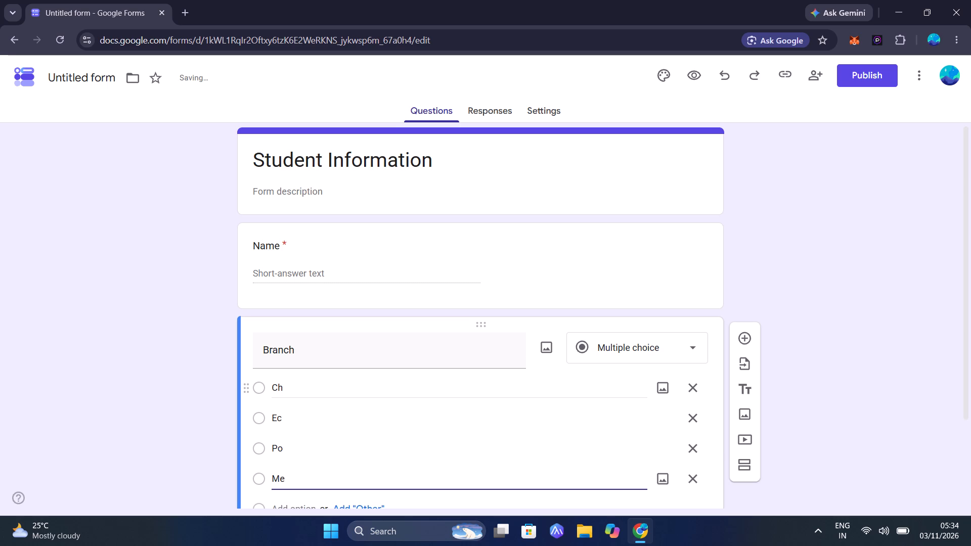
# Duplicate the "Branch" question and retitle the copy "Gender".
pyautogui.scroll(-1, 290, 380)
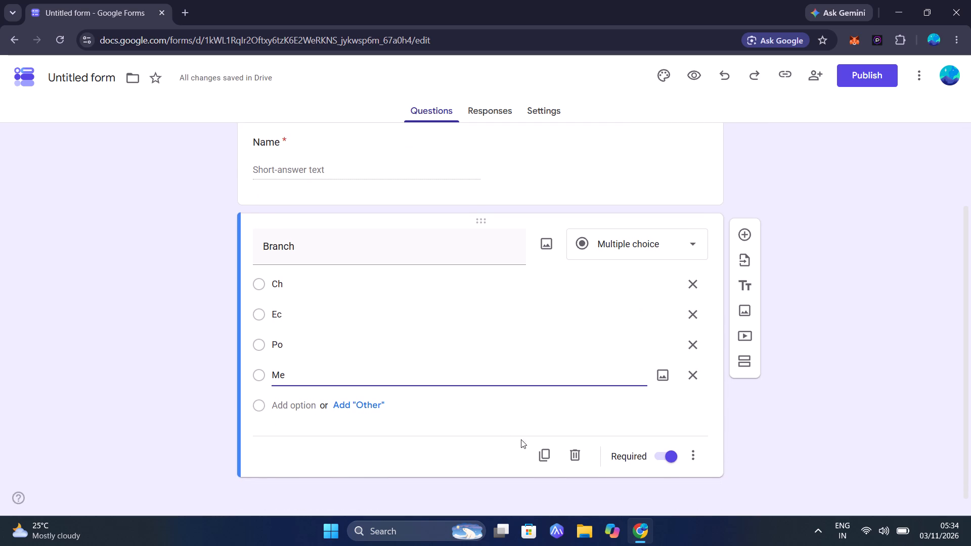
pyautogui.click(546, 456)
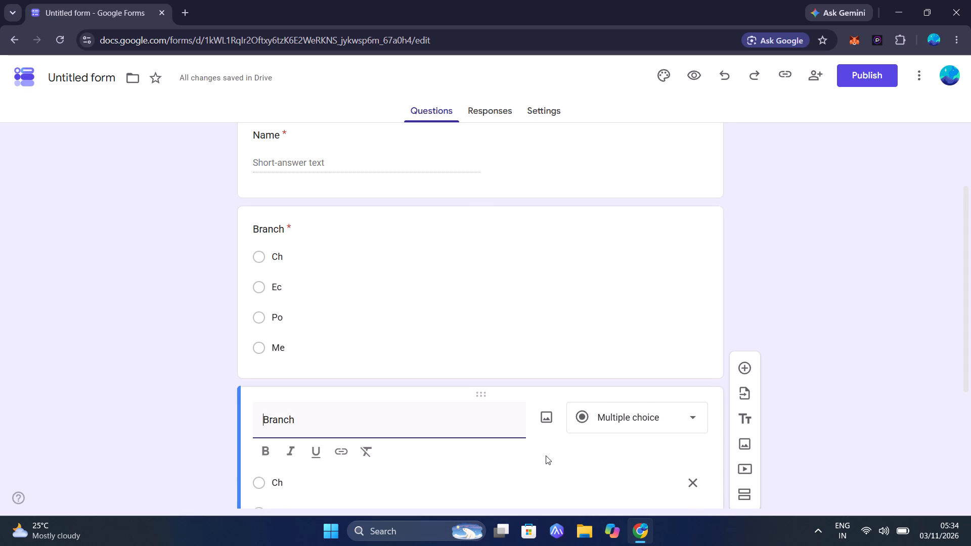
pyautogui.click(452, 424)
pyautogui.press('BackSpace')
pyautogui.press('BackSpace')
pyautogui.press('BackSpace')
pyautogui.press('BackSpace')
pyautogui.press('BackSpace')
pyautogui.press('BackSpace')
pyautogui.write('ge')
pyautogui.write('nder')
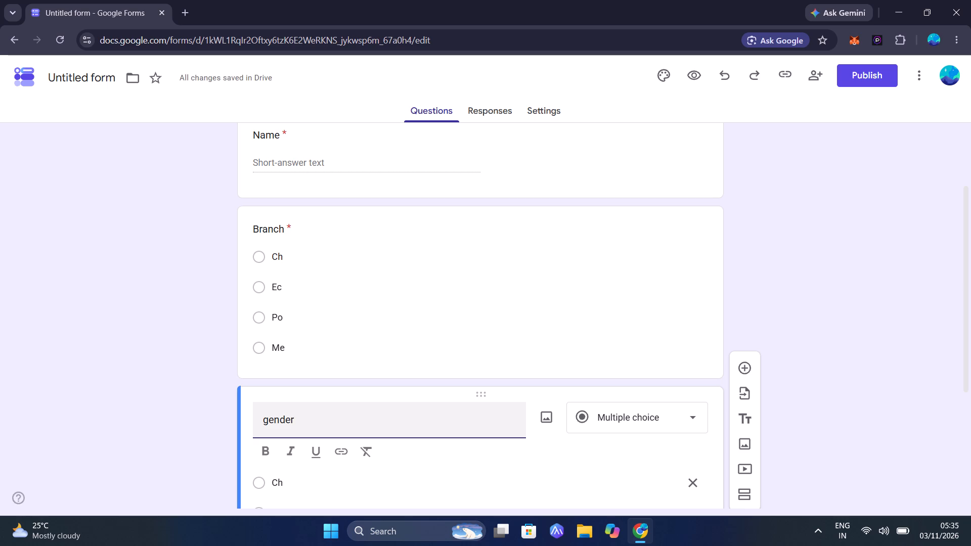
pyautogui.click(268, 421)
pyautogui.press('BackSpace')
pyautogui.hotkey('shift', 'g')
pyautogui.click(451, 406)
# Open the question type choices for the "Gender" question.
pyautogui.click(691, 415)
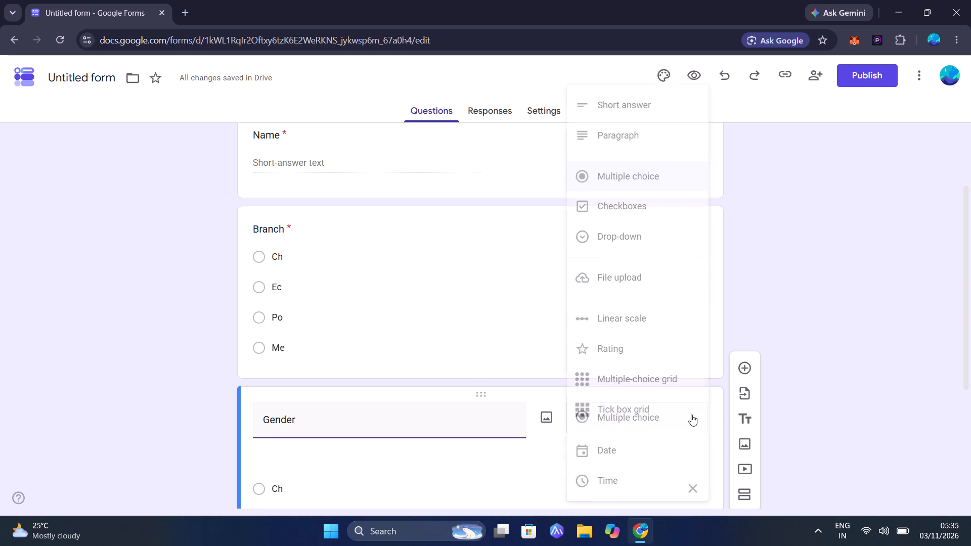
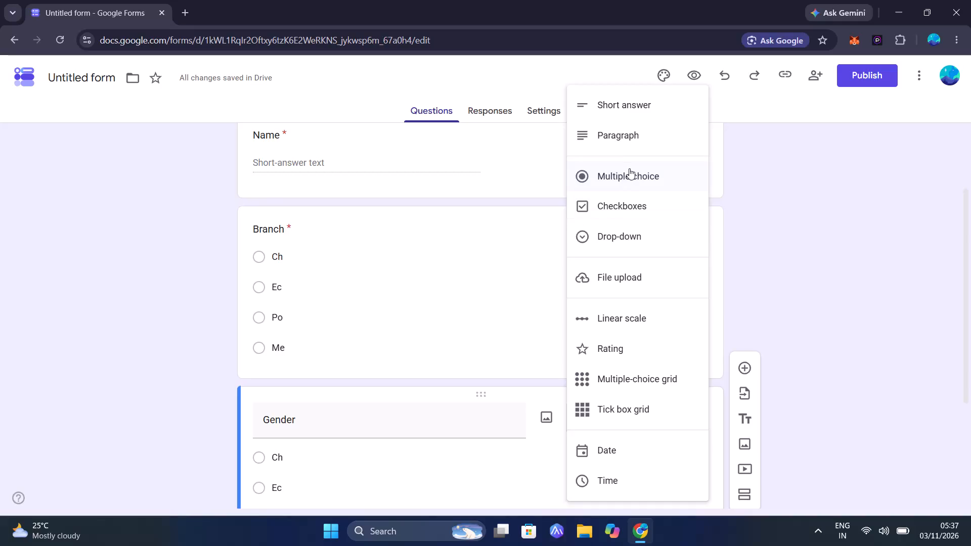
# Change the "Gender" question's type to Checkboxes.
pyautogui.click(629, 168)
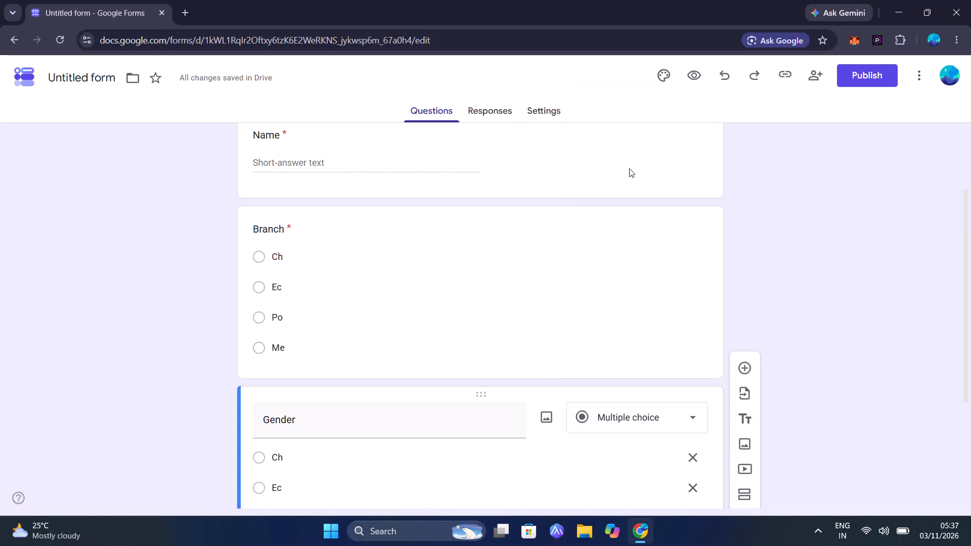
pyautogui.click(690, 414)
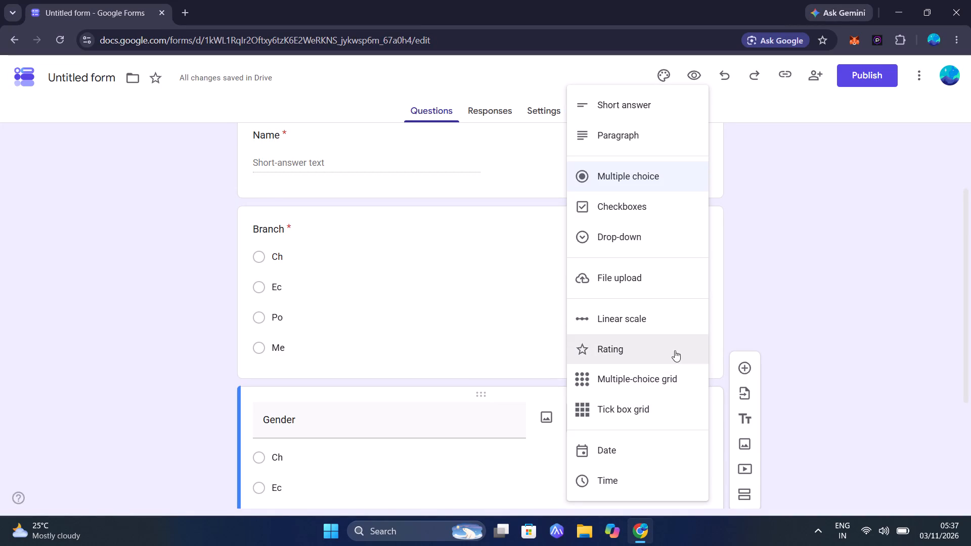
pyautogui.click(654, 198)
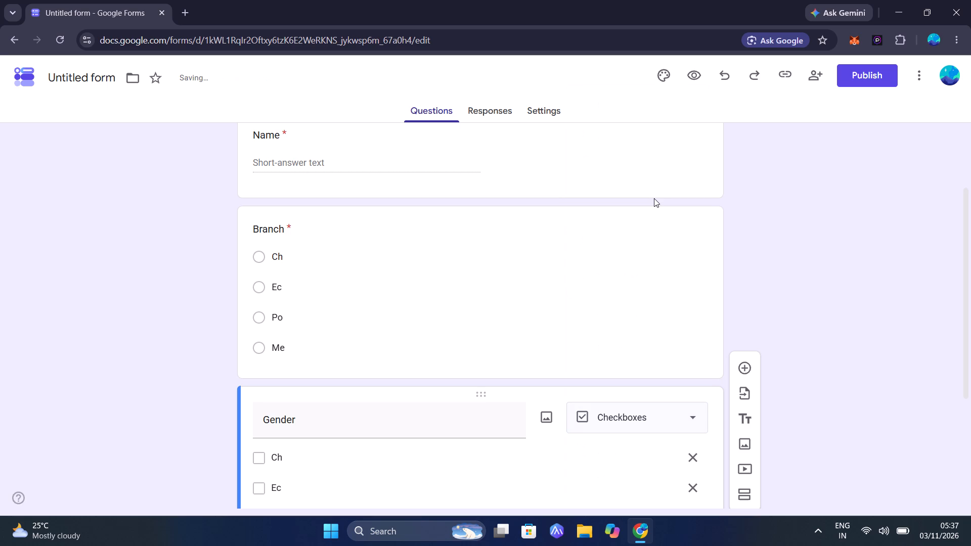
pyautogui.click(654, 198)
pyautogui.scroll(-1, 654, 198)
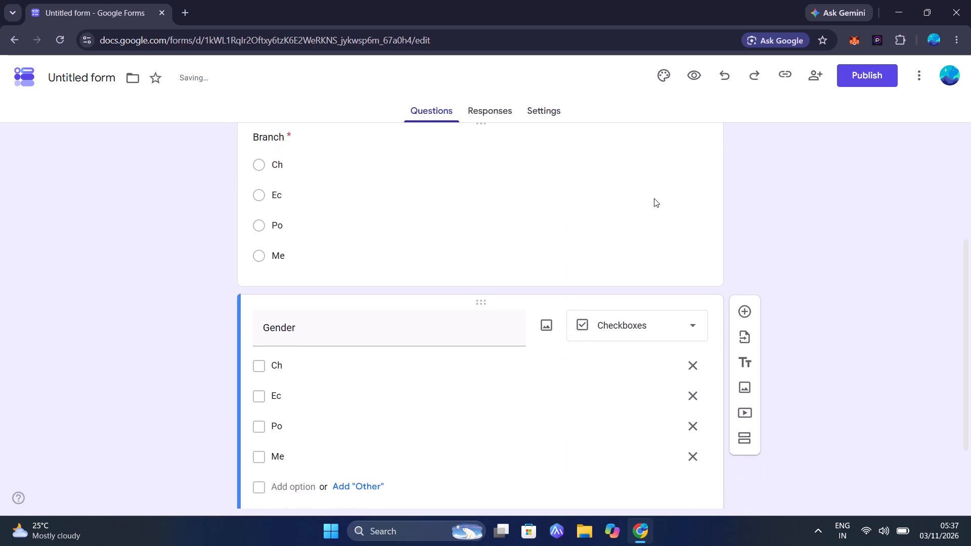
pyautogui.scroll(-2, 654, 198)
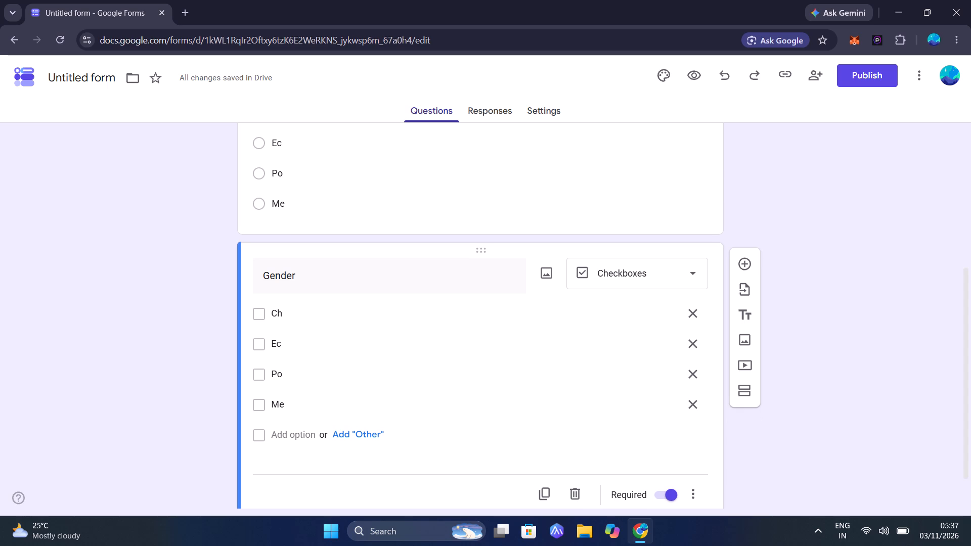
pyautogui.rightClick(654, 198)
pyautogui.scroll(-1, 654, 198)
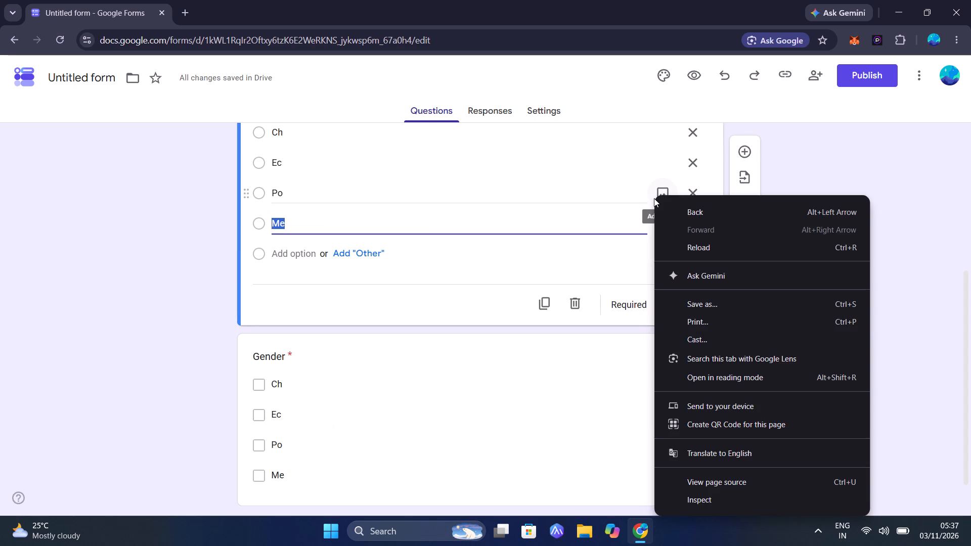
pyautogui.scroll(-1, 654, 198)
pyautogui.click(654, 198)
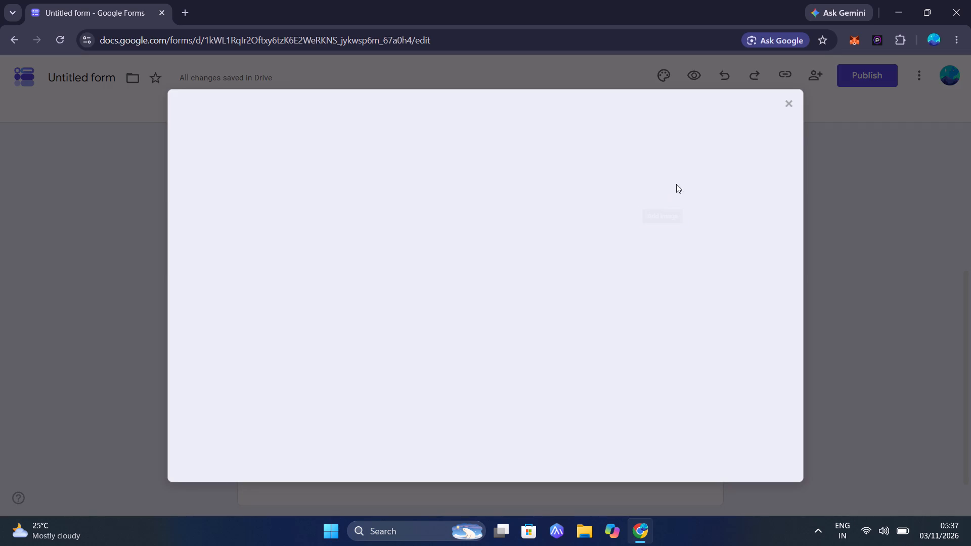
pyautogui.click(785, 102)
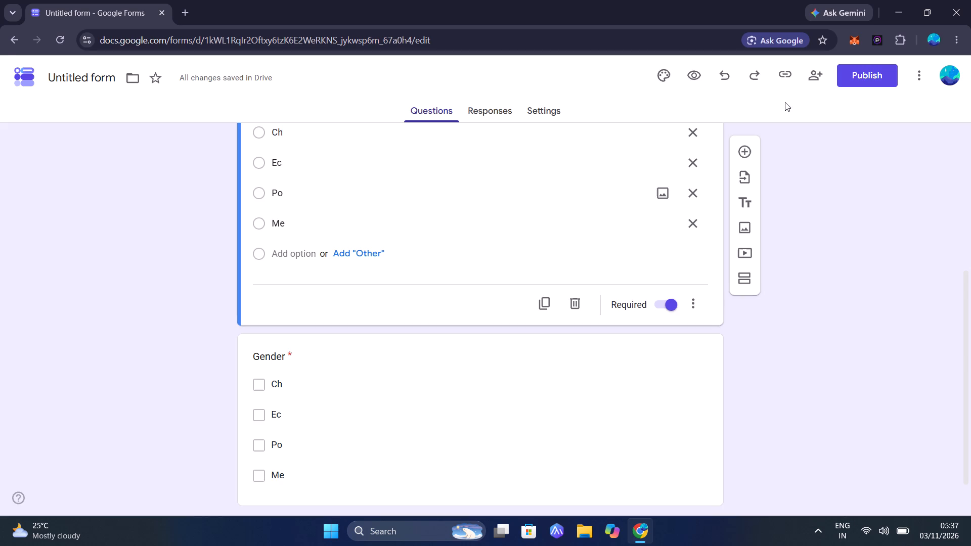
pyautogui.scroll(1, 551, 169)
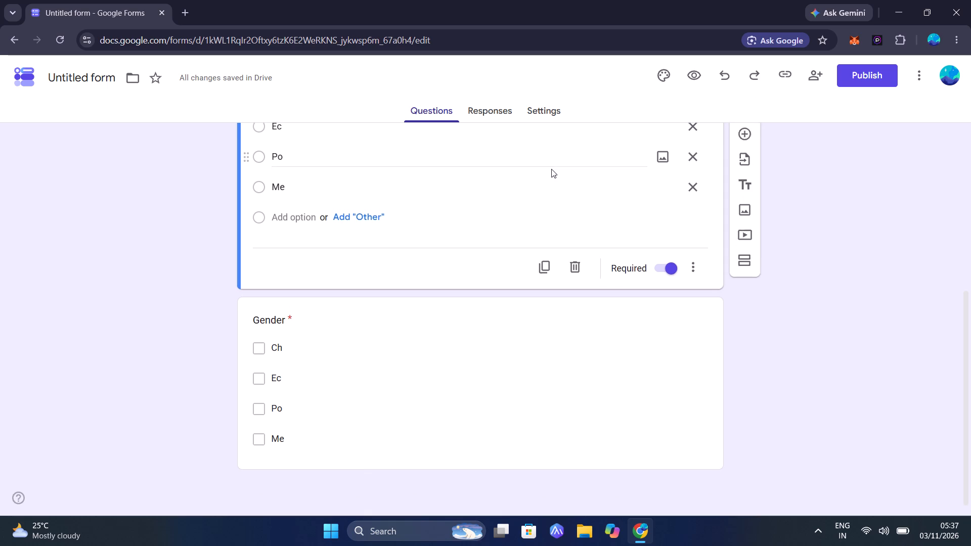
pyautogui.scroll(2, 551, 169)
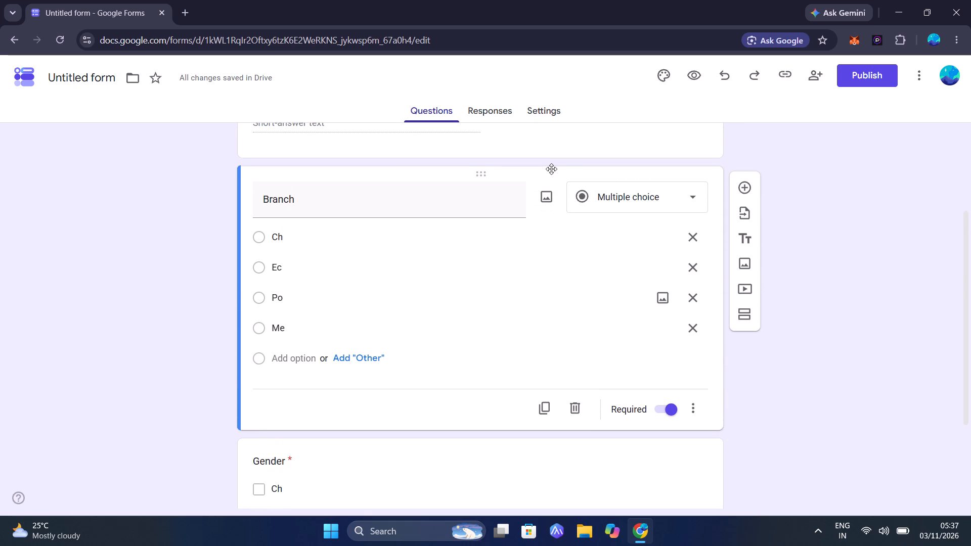
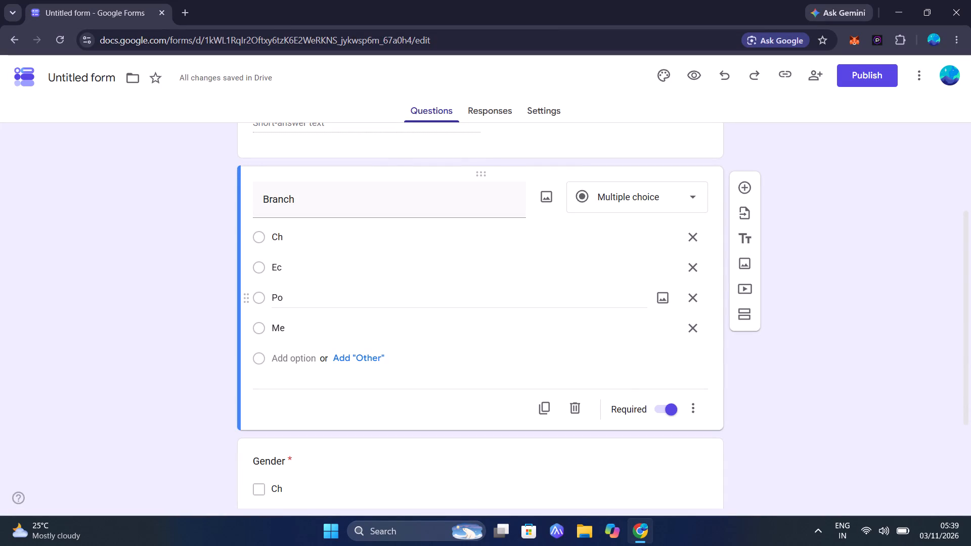
# Change the "Gender" question's type to Multiple choice.
pyautogui.scroll(-4, 425, 295)
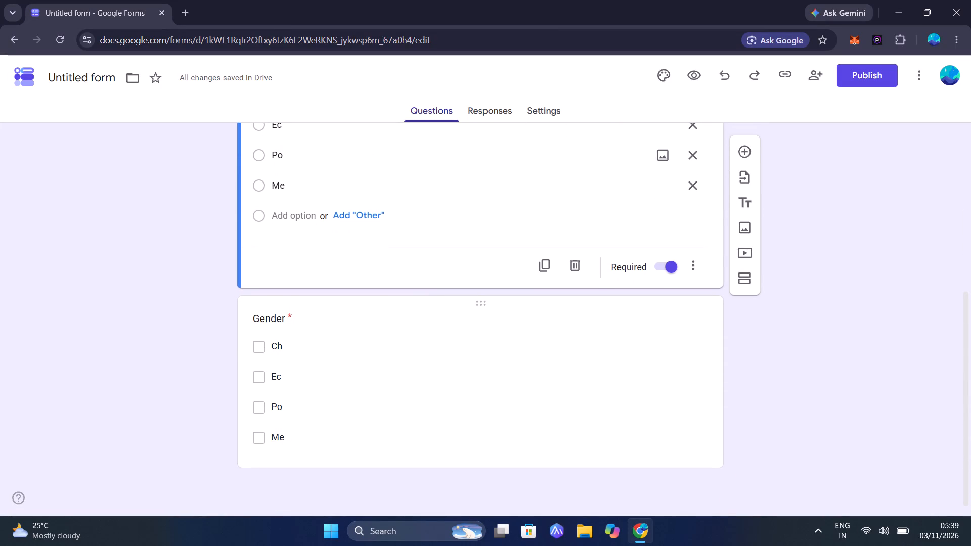
pyautogui.click(514, 300)
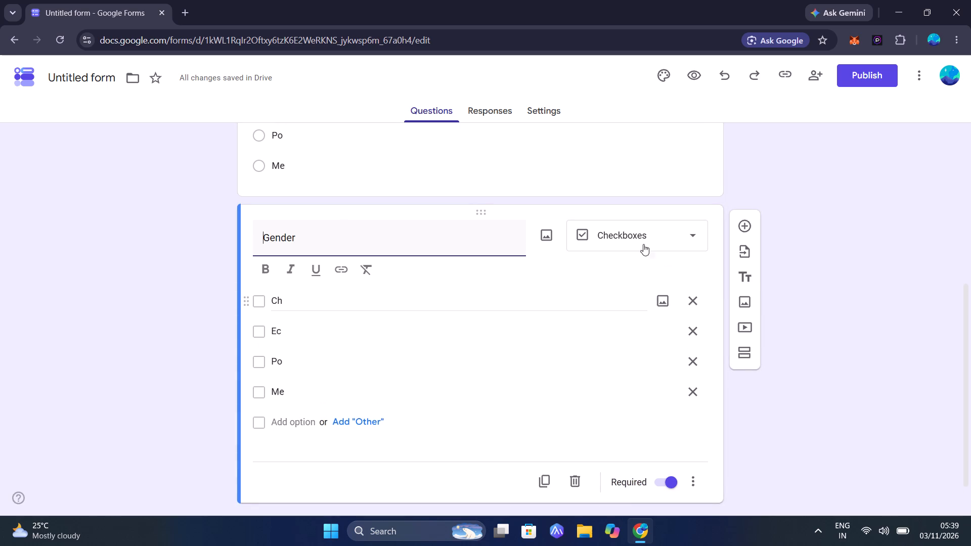
pyautogui.click(671, 232)
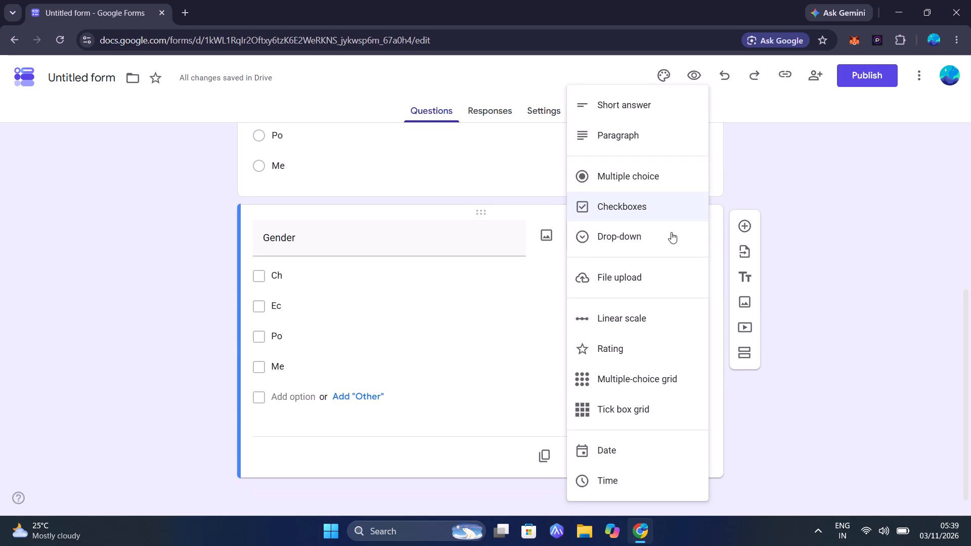
pyautogui.click(624, 183)
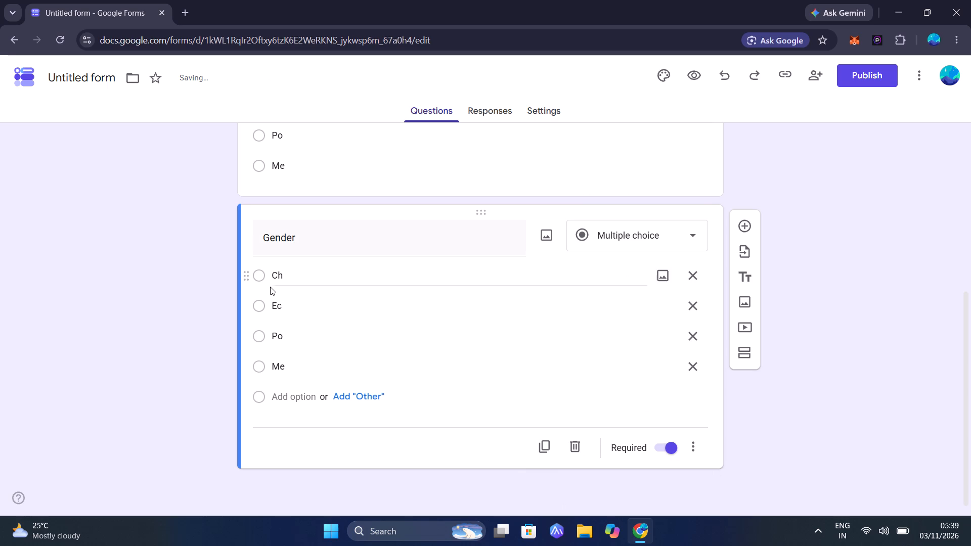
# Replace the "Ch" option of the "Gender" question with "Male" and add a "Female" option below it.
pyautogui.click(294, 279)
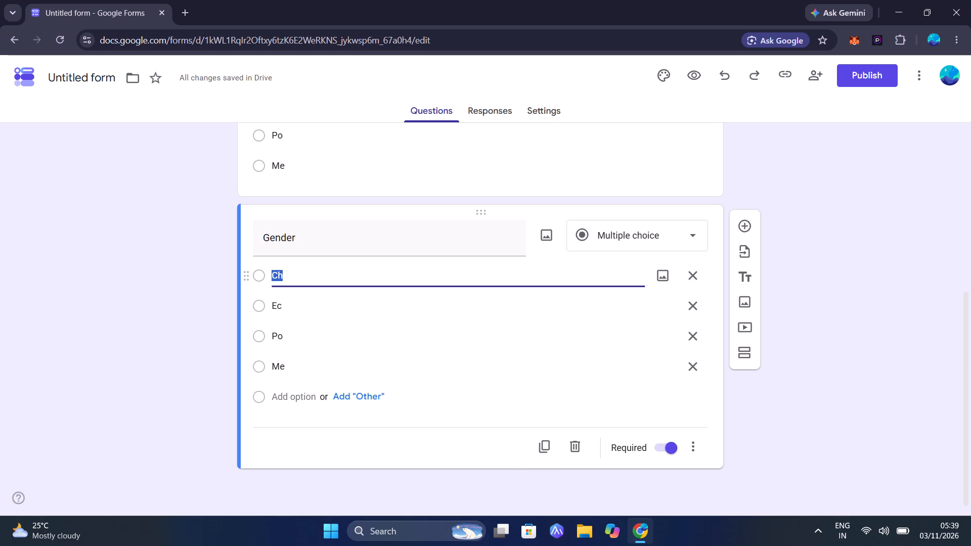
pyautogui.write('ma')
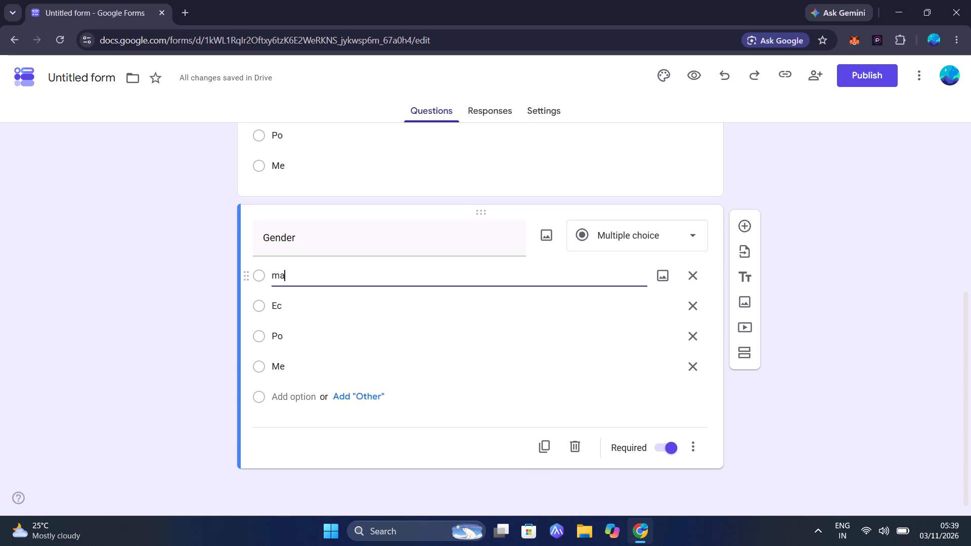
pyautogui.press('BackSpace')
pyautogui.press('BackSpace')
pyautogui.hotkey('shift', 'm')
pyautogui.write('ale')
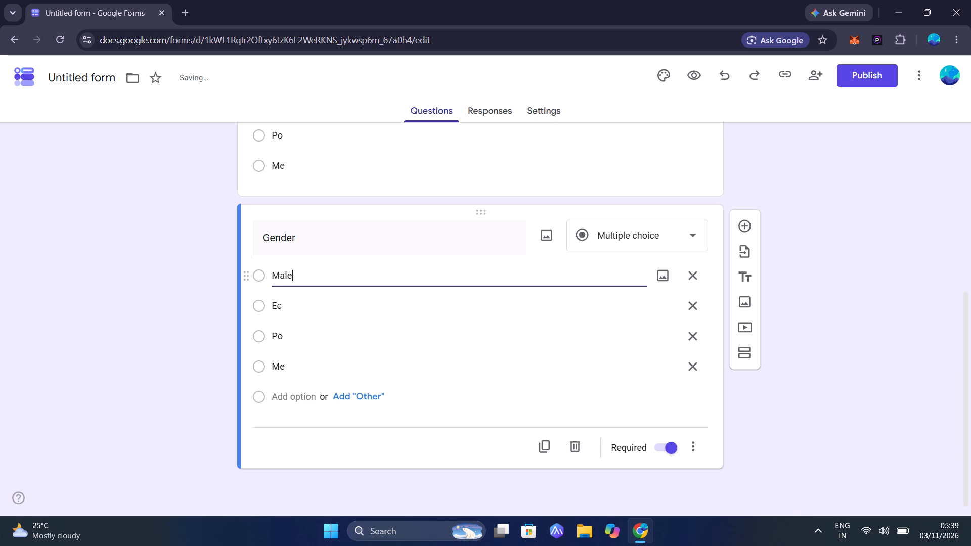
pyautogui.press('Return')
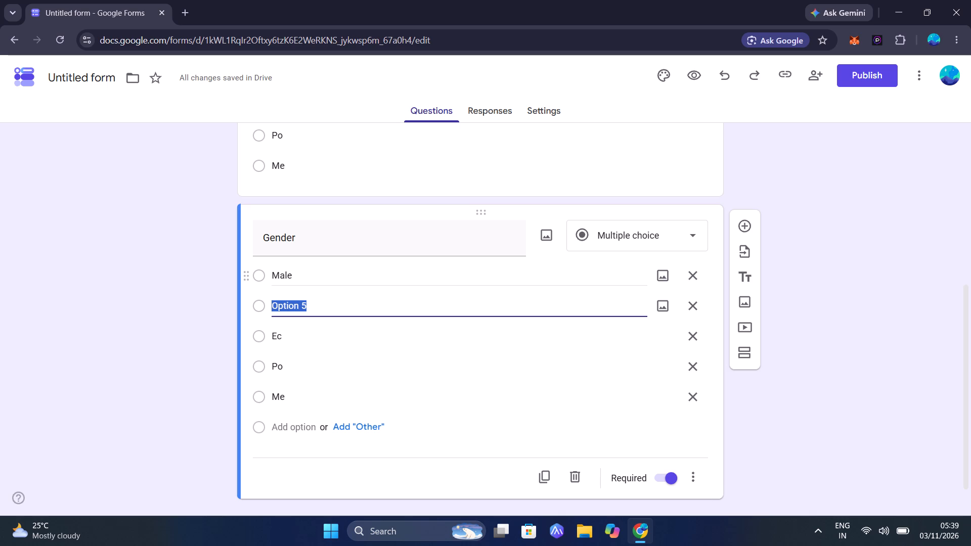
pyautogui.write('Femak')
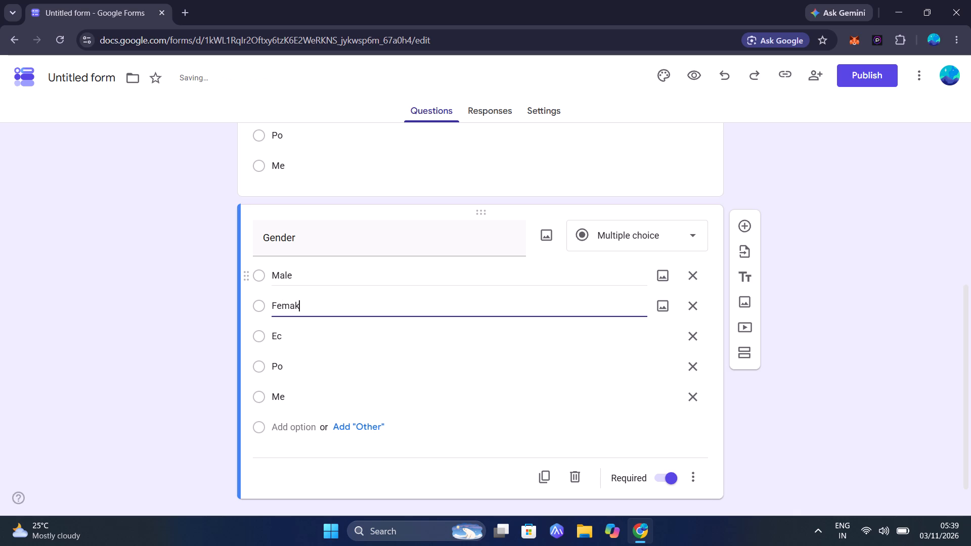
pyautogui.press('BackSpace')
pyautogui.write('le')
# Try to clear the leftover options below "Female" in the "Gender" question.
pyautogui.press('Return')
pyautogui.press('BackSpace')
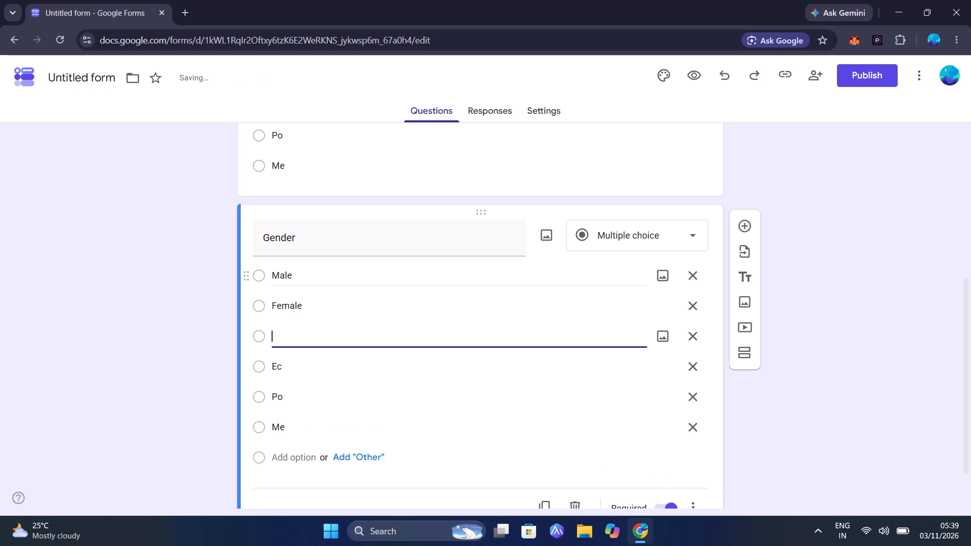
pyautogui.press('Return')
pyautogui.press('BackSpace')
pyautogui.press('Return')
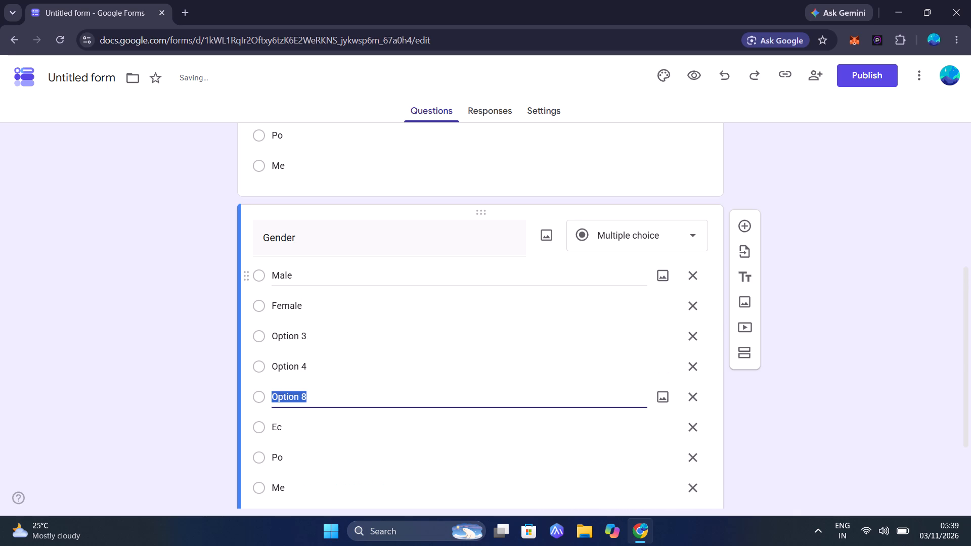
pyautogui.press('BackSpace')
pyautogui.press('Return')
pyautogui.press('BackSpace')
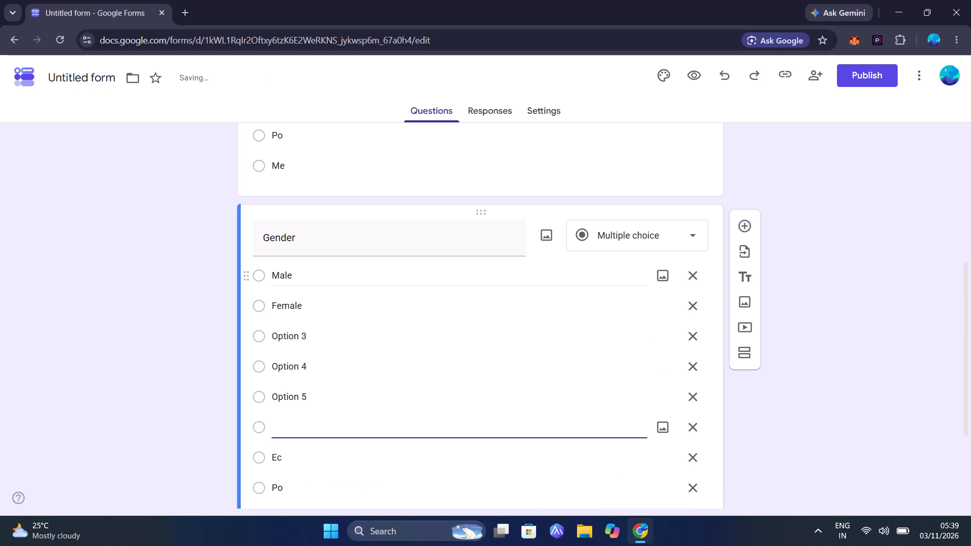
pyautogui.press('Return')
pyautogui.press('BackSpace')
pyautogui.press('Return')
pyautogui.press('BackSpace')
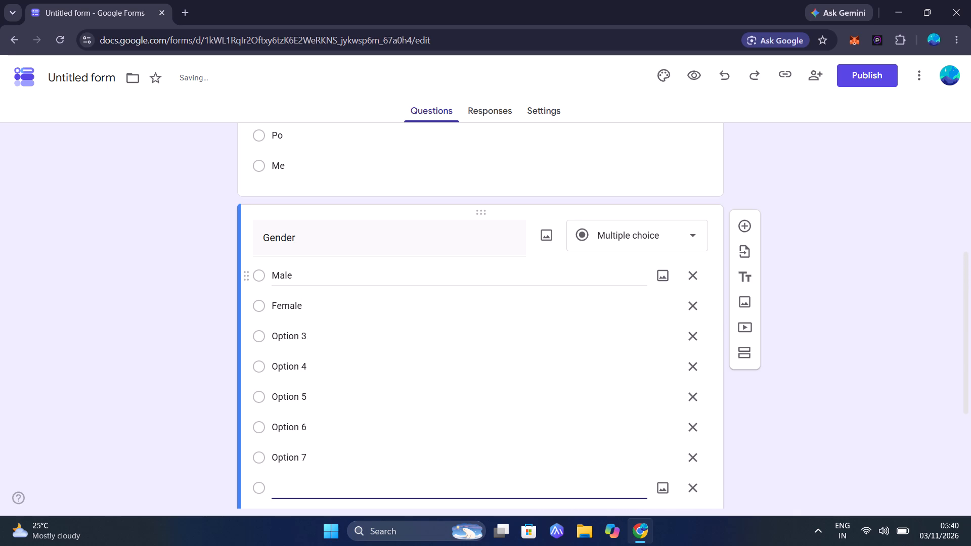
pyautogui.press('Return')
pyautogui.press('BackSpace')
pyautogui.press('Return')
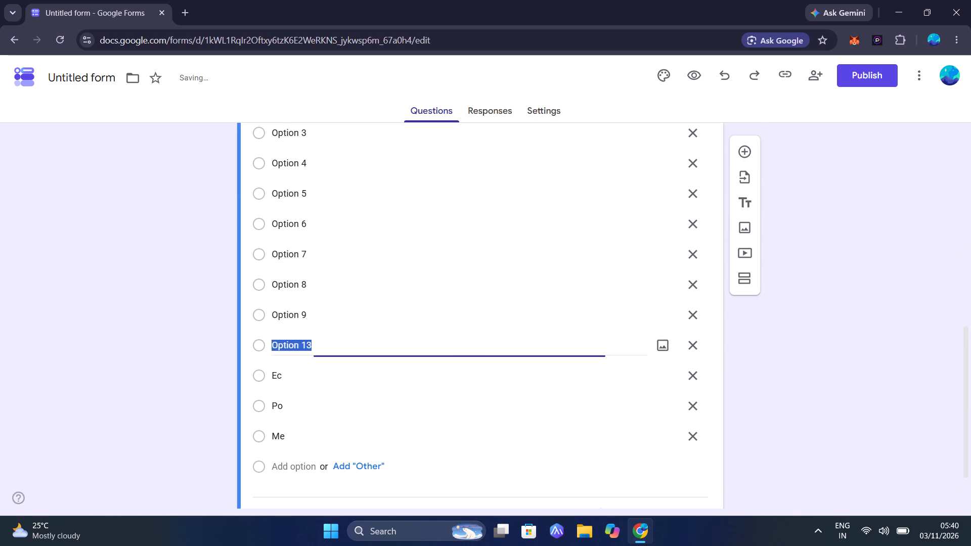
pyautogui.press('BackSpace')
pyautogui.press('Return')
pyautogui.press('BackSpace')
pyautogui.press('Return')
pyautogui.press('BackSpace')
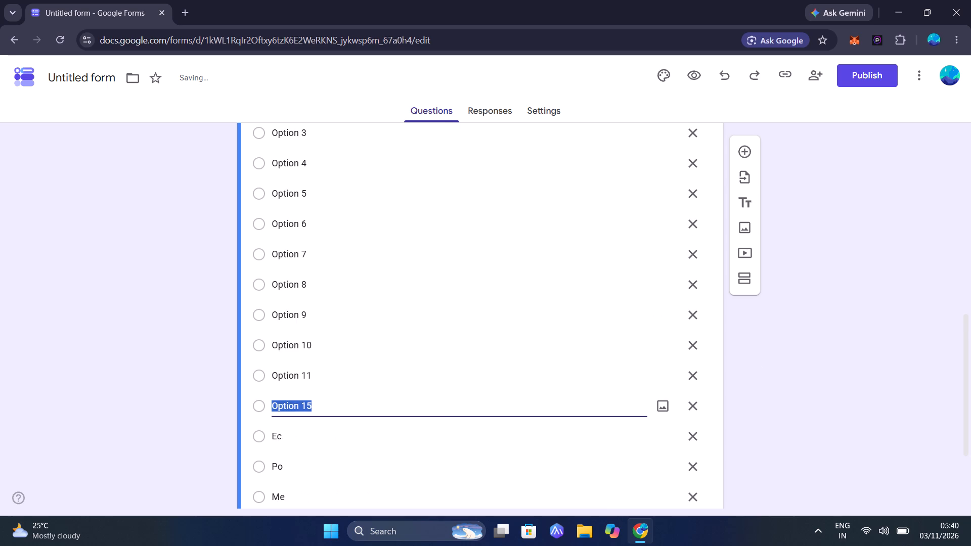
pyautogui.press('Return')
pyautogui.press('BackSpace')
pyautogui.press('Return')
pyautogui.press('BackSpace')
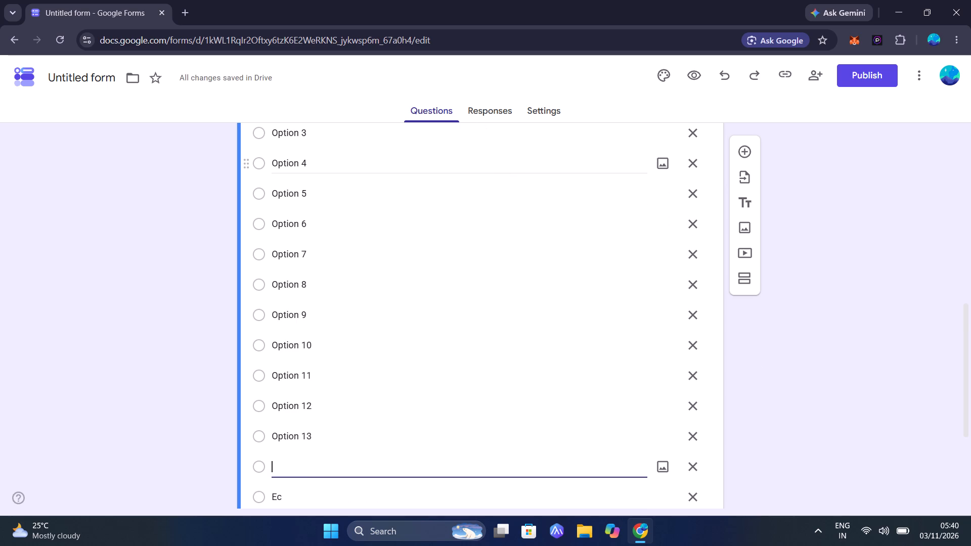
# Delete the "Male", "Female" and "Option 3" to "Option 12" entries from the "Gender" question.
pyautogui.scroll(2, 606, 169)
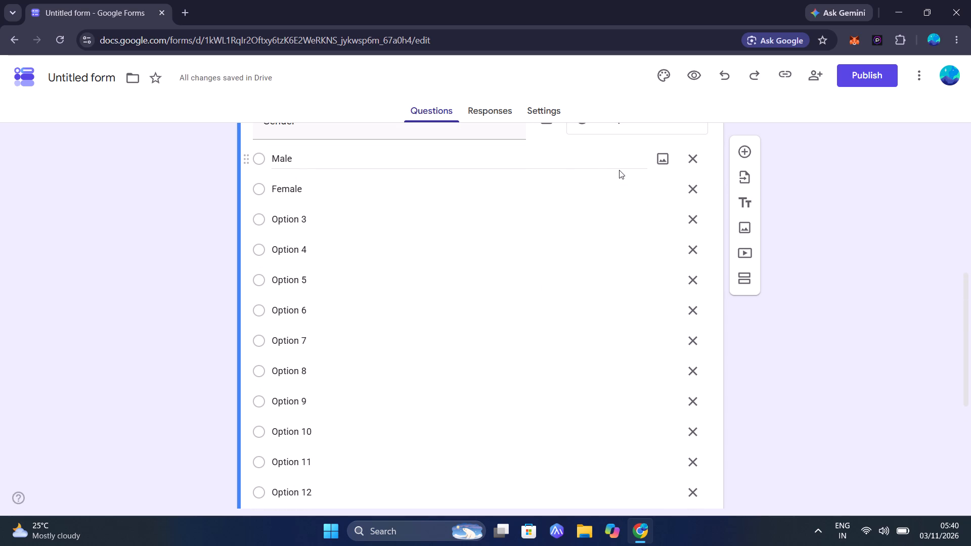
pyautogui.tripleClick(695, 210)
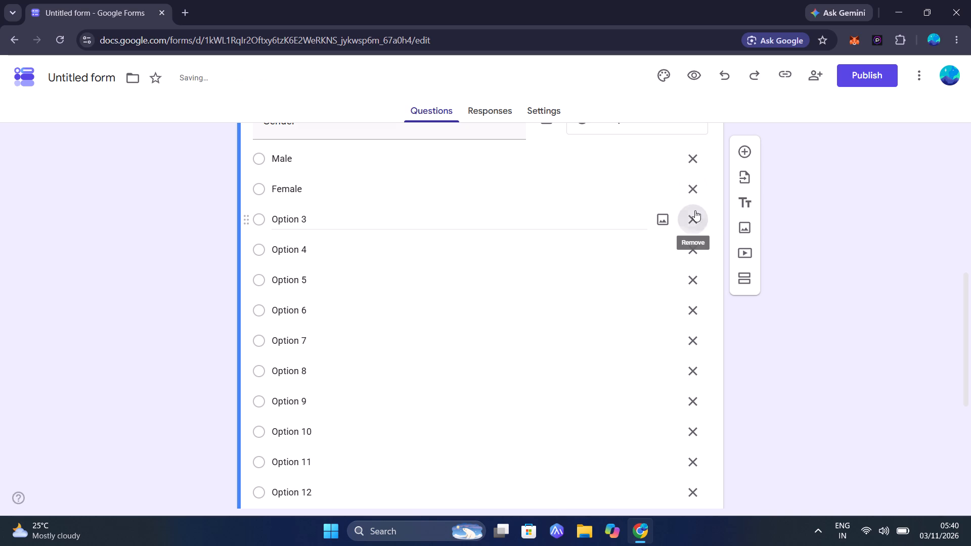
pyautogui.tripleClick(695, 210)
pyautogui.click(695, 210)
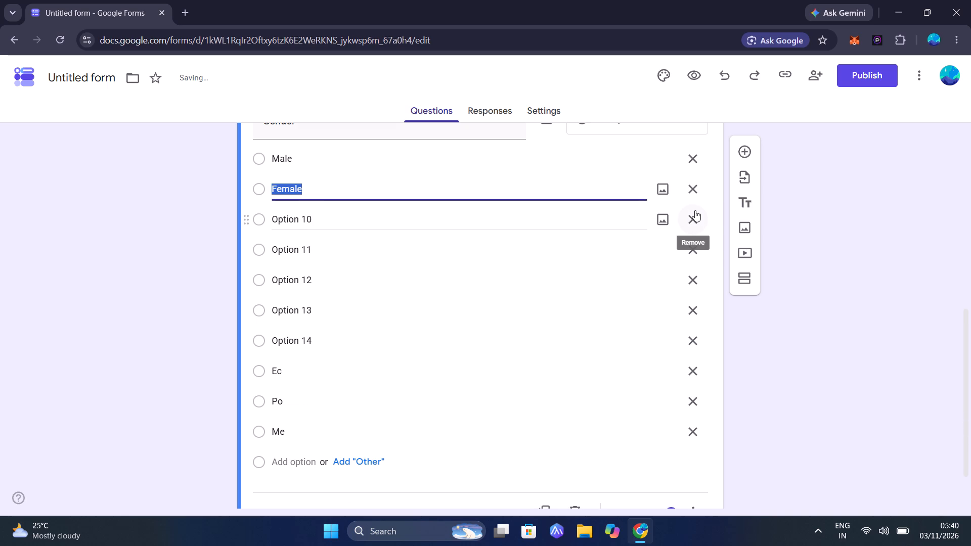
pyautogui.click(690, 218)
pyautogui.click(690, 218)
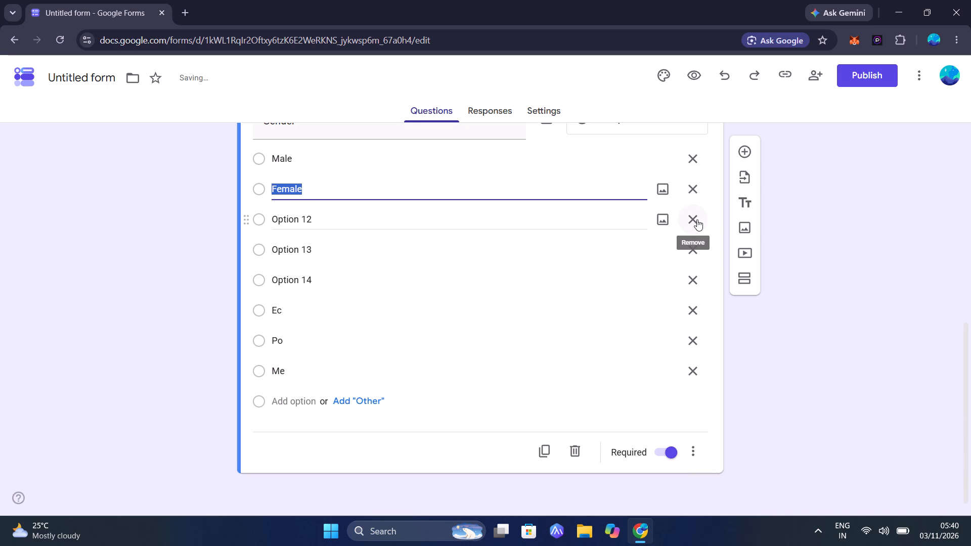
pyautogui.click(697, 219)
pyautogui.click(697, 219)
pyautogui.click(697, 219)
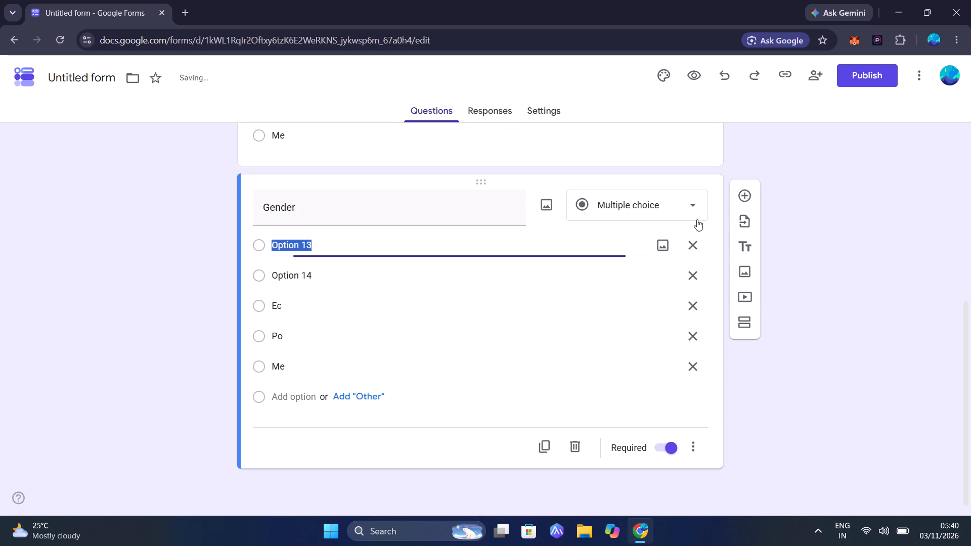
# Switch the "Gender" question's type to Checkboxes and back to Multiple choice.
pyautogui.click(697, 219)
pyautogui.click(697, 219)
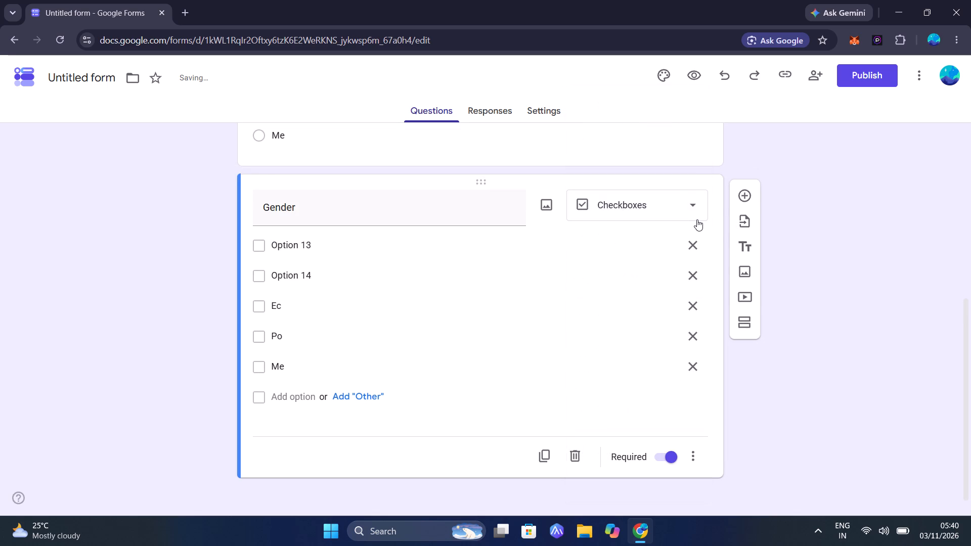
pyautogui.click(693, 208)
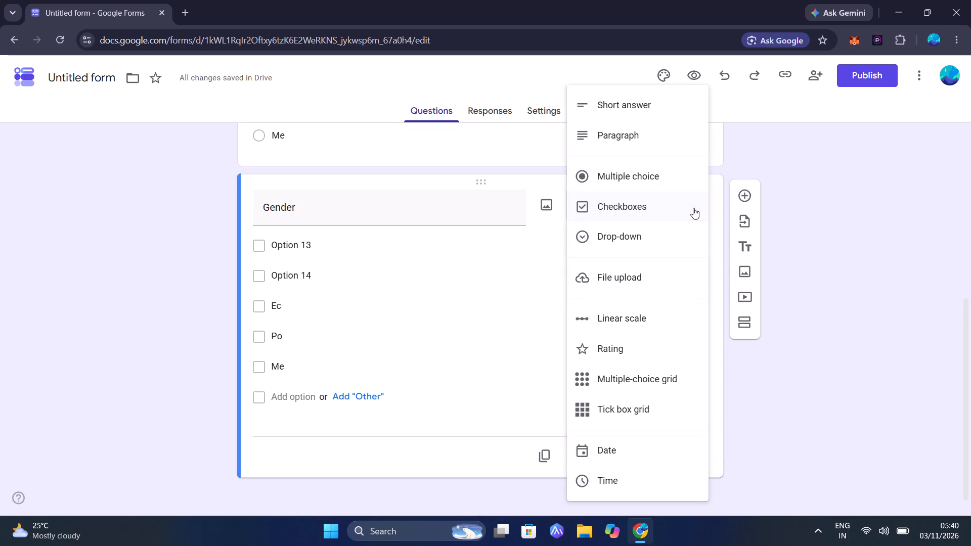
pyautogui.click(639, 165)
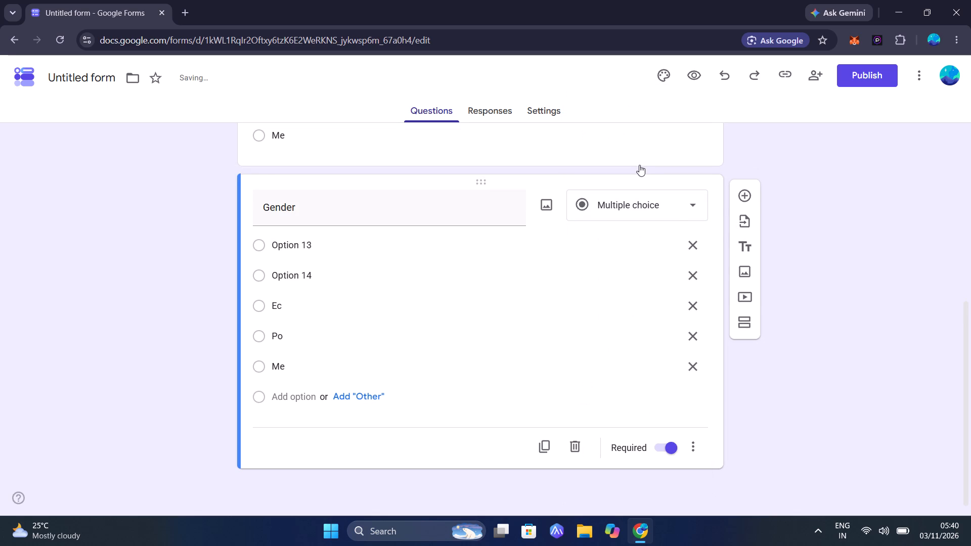
# Delete the "Option 13", "Option 14", "Ec" and "Po" options from the "Gender" question.
pyautogui.scroll(1, 637, 267)
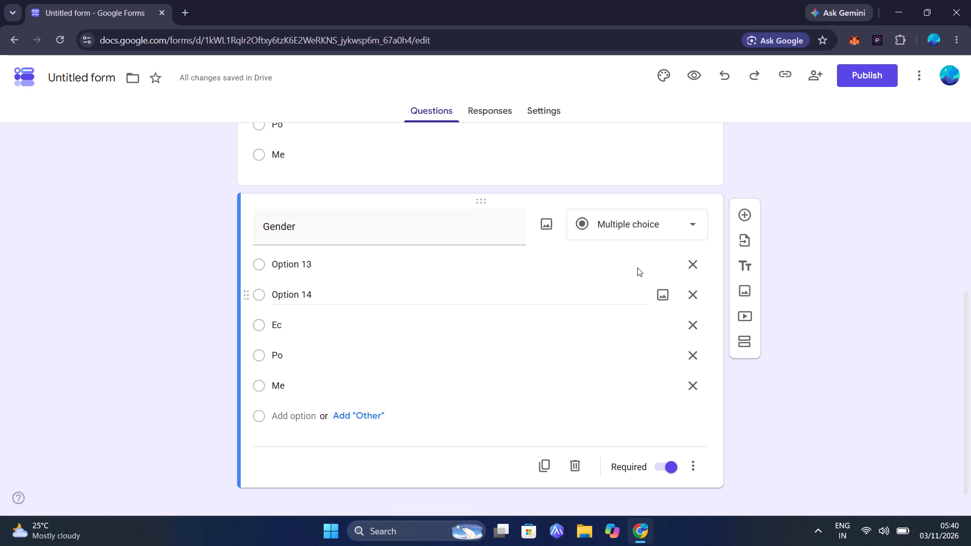
pyautogui.scroll(1, 637, 267)
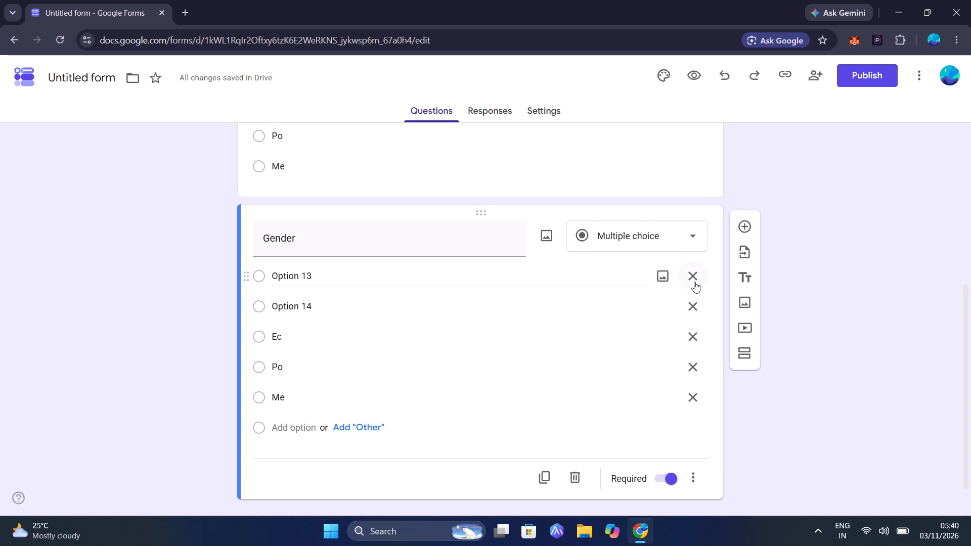
pyautogui.click(691, 281)
pyautogui.click(691, 281)
pyautogui.click(691, 281)
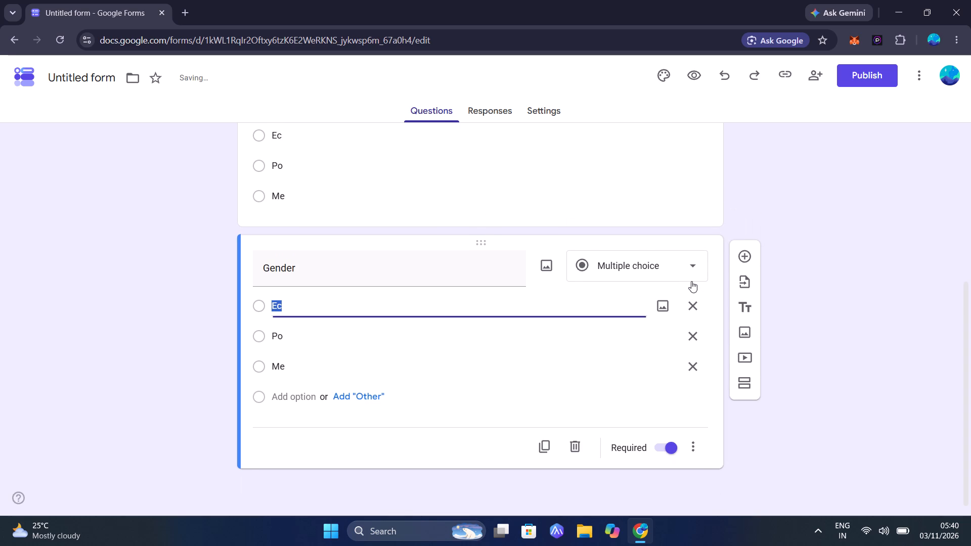
pyautogui.click(691, 281)
pyautogui.click(691, 281)
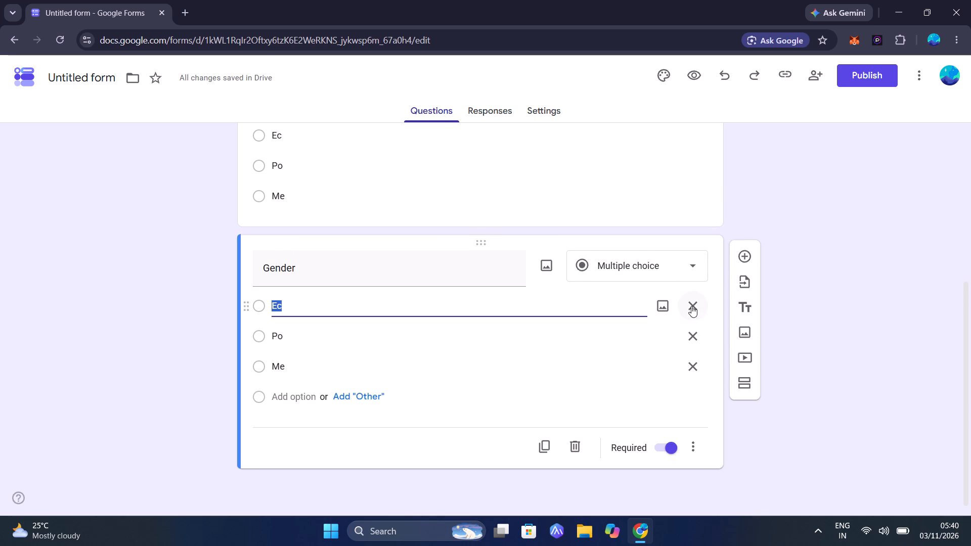
pyautogui.click(691, 306)
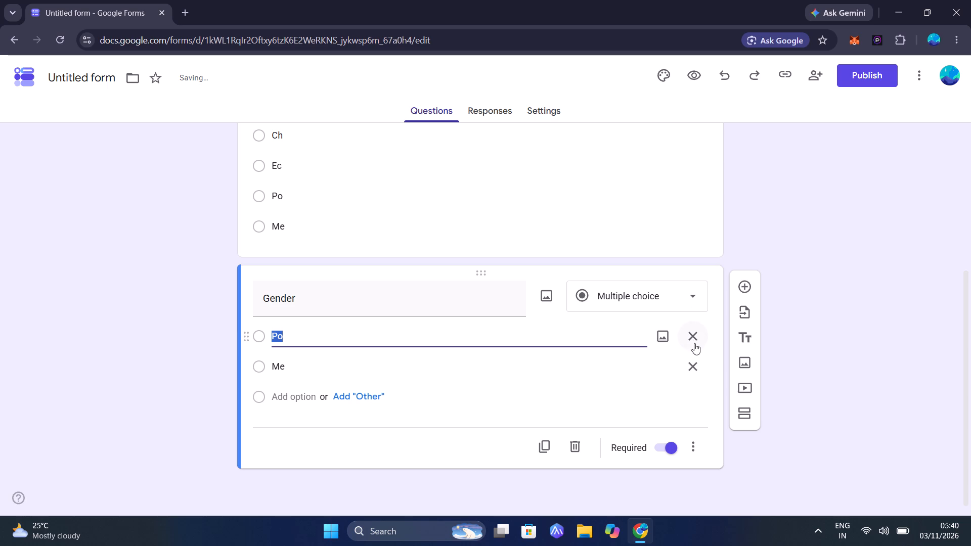
pyautogui.click(694, 343)
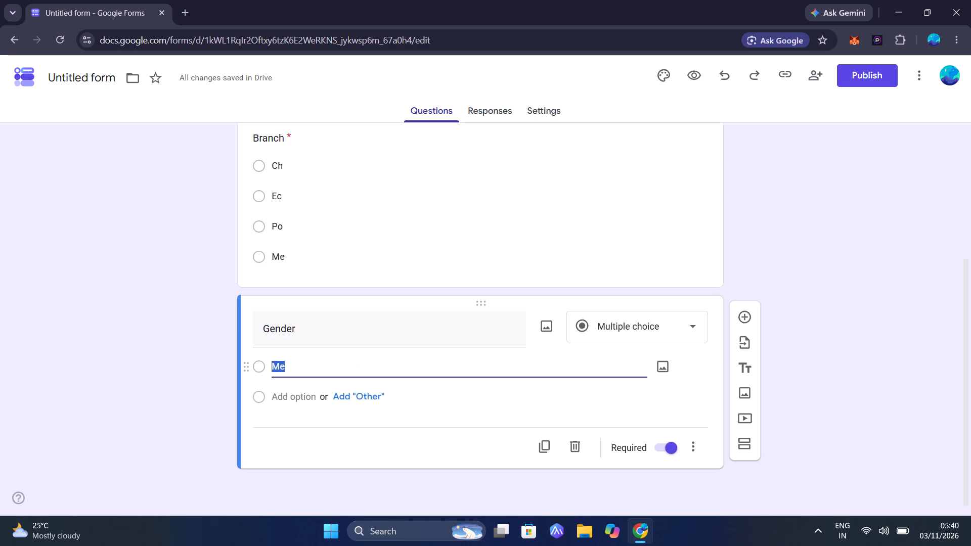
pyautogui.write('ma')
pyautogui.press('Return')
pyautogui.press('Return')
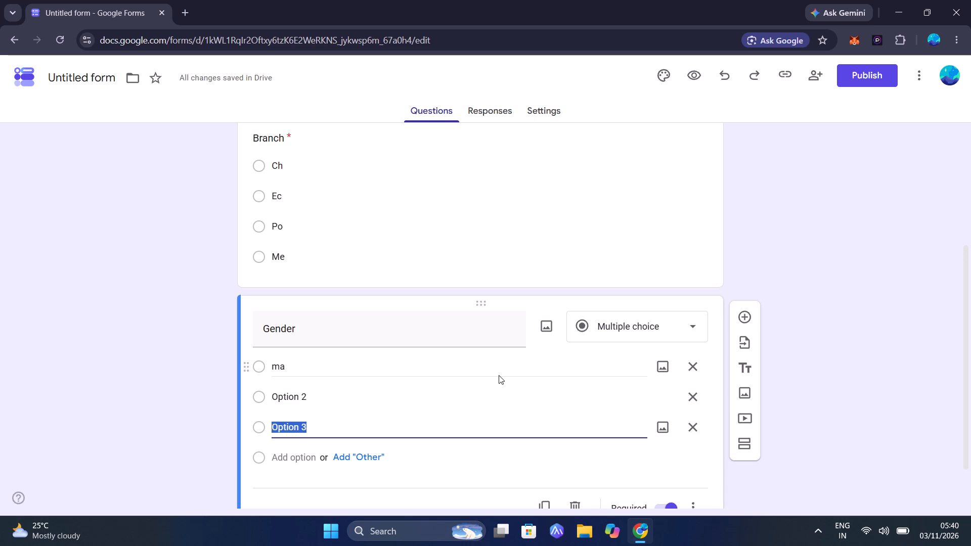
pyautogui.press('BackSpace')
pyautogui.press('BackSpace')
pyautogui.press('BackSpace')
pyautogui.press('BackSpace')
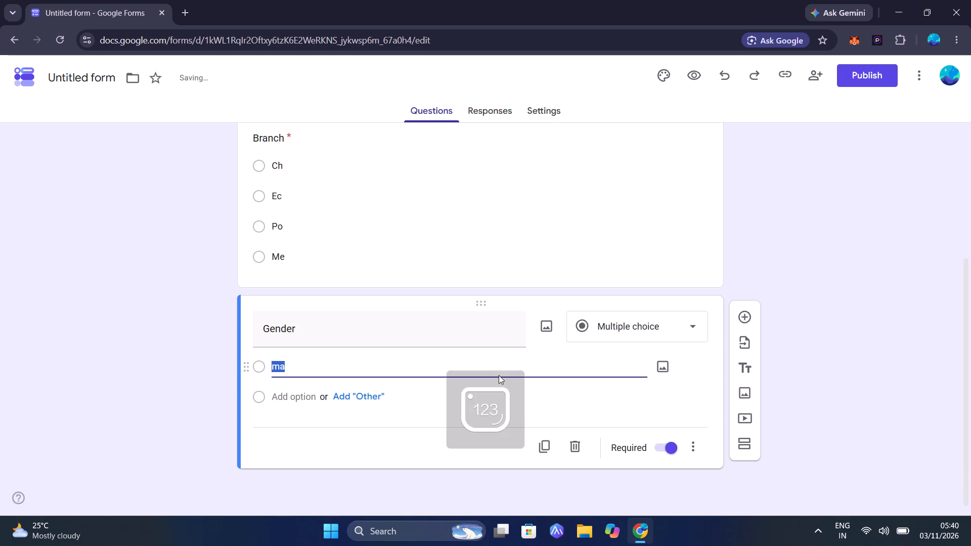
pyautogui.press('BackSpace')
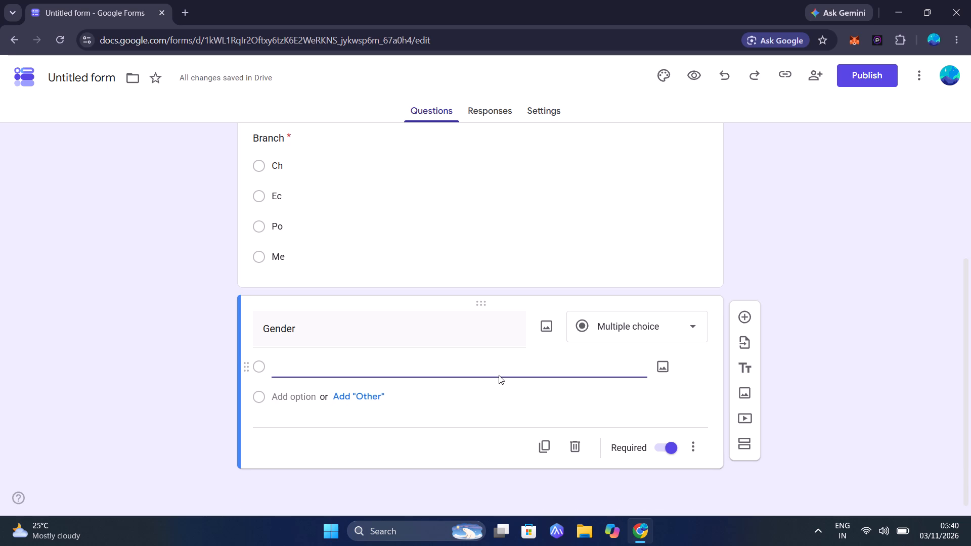
# Set the "Gender" question's remaining option to "Male" and add a second option, "Female".
pyautogui.write('Male')
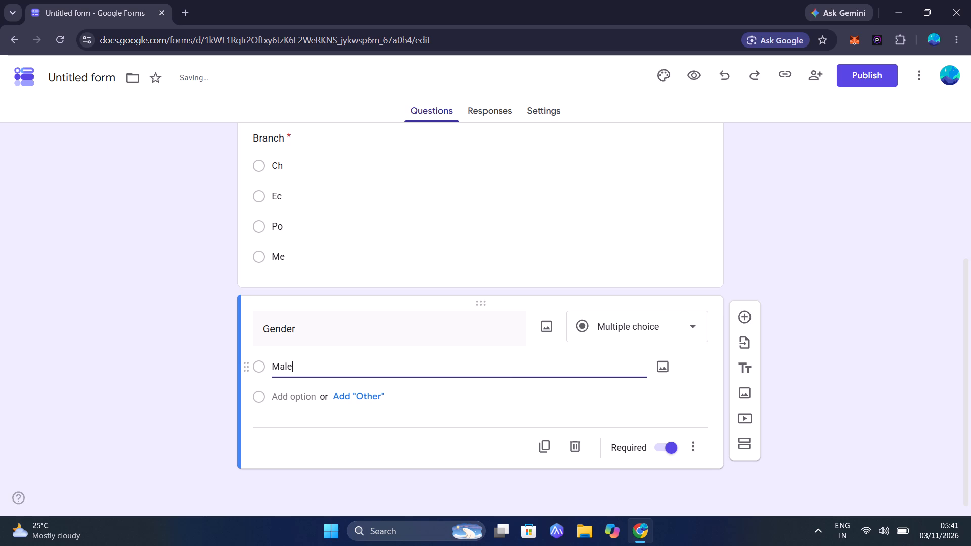
pyautogui.press('Return')
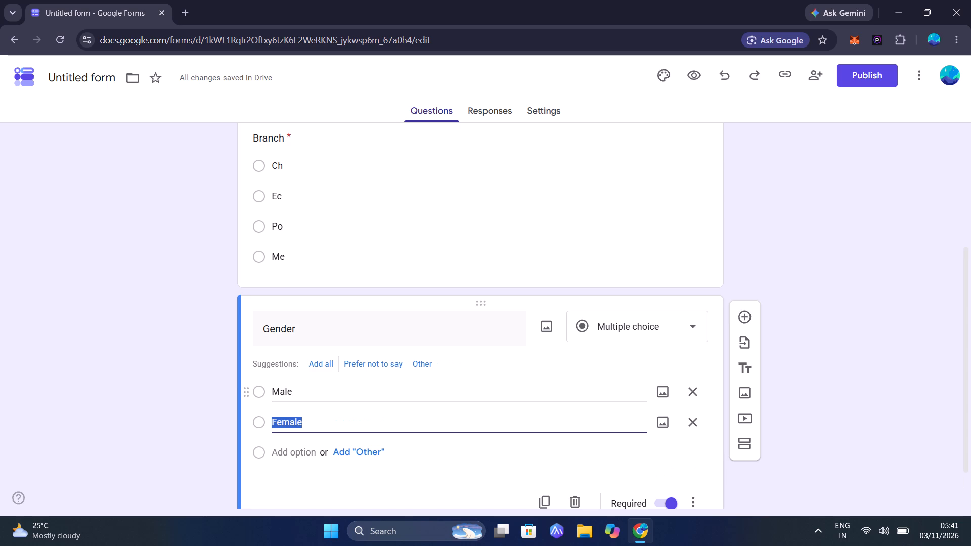
pyautogui.click(555, 448)
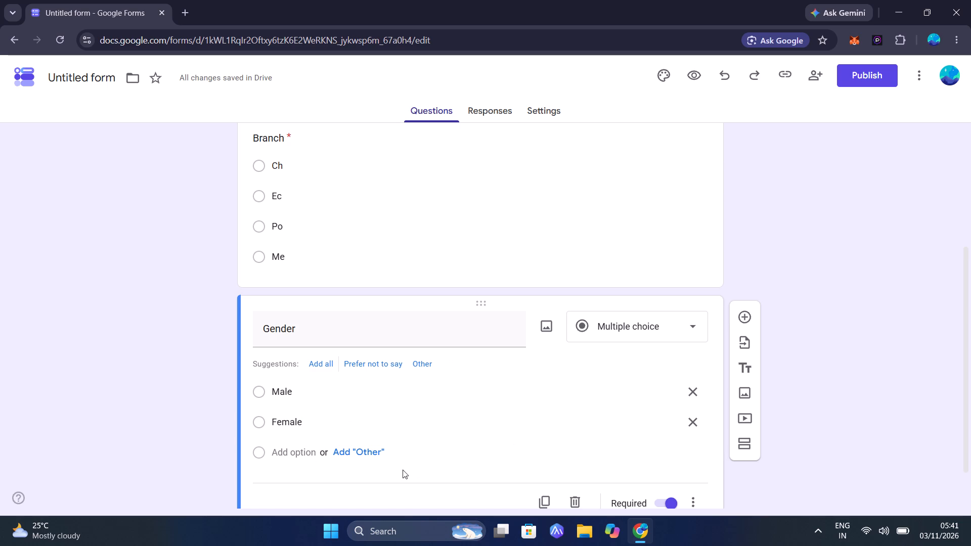
pyautogui.hscroll(-2, 547, 384)
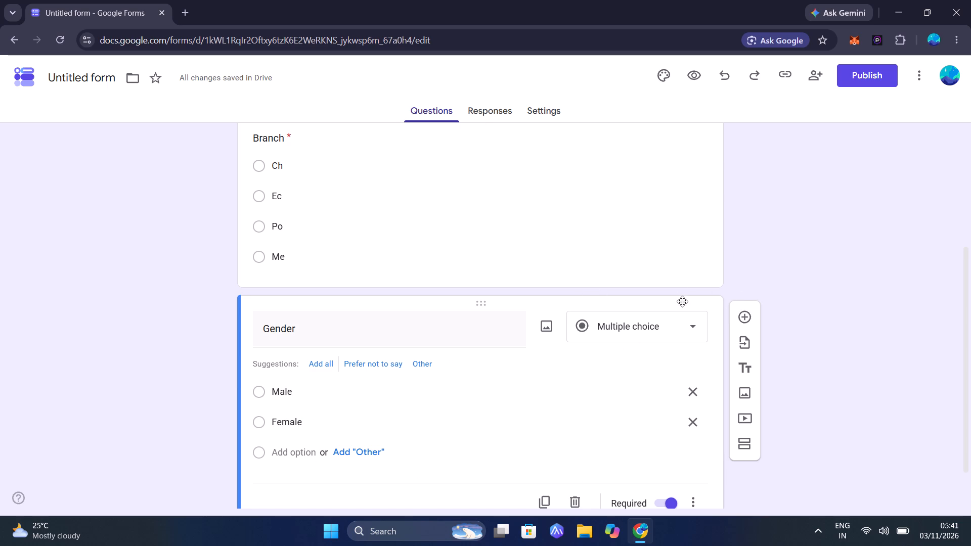
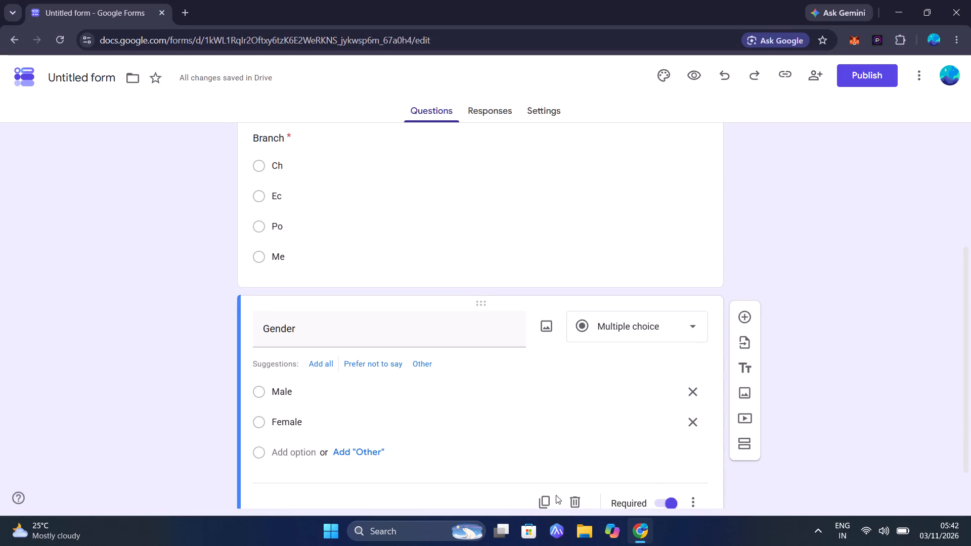
# Duplicate the "Gender" question.
pyautogui.click(545, 501)
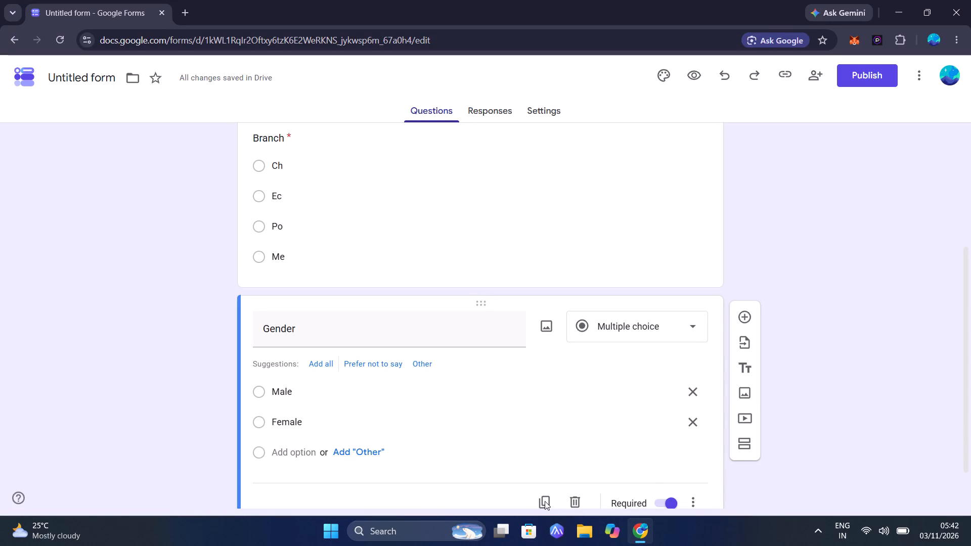
pyautogui.click(545, 501)
pyautogui.scroll(4, 442, 365)
pyautogui.scroll(-1, 442, 365)
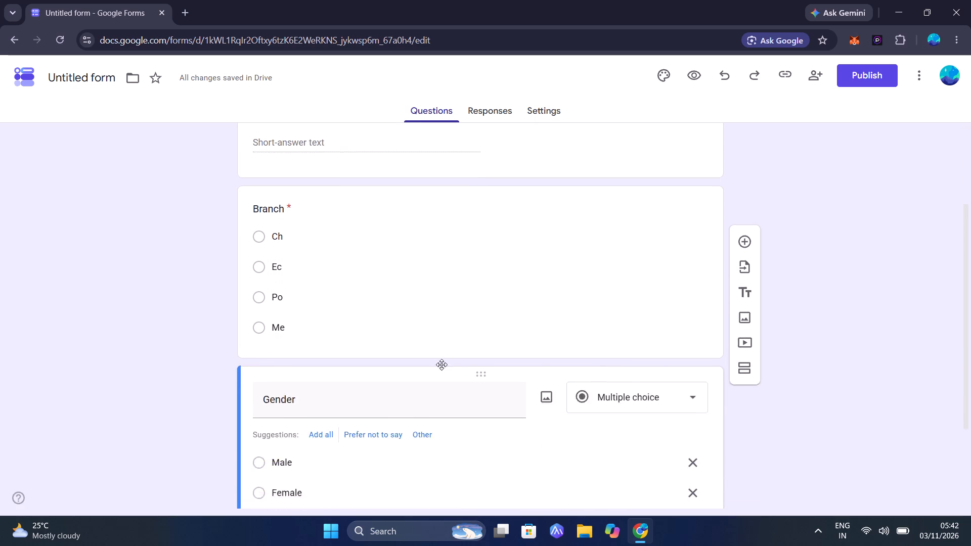
pyautogui.scroll(-3, 442, 365)
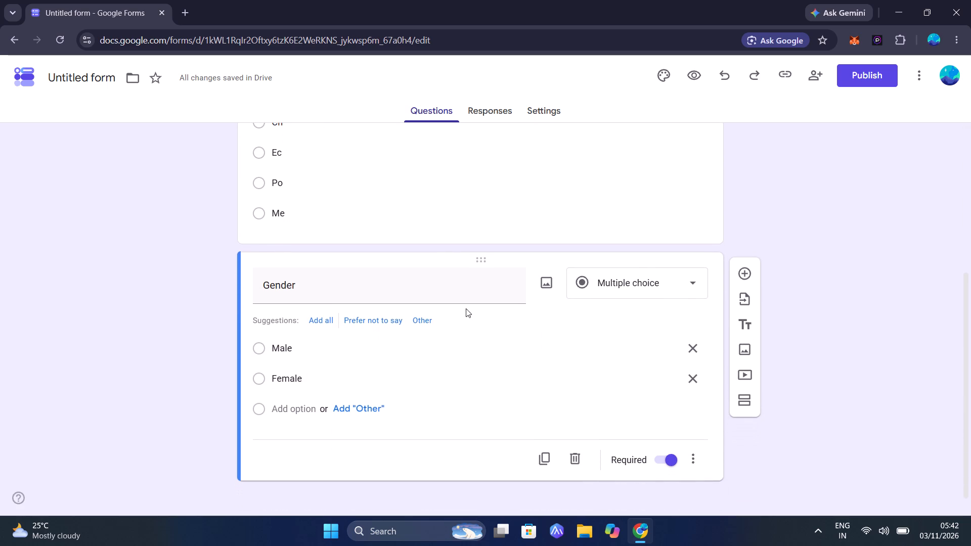
pyautogui.click(549, 458)
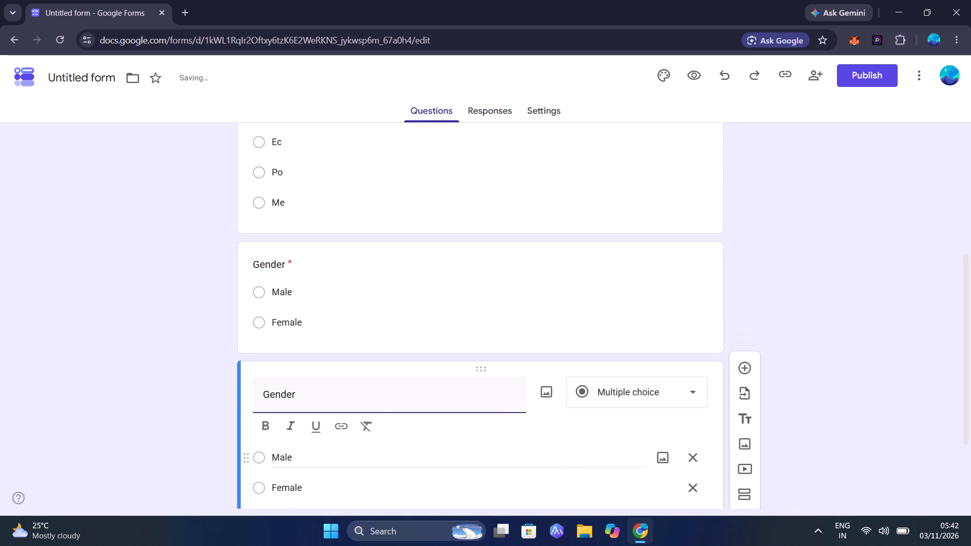
# Replace the title of the duplicated "Gender" question with "Phone Number".
pyautogui.click(452, 407)
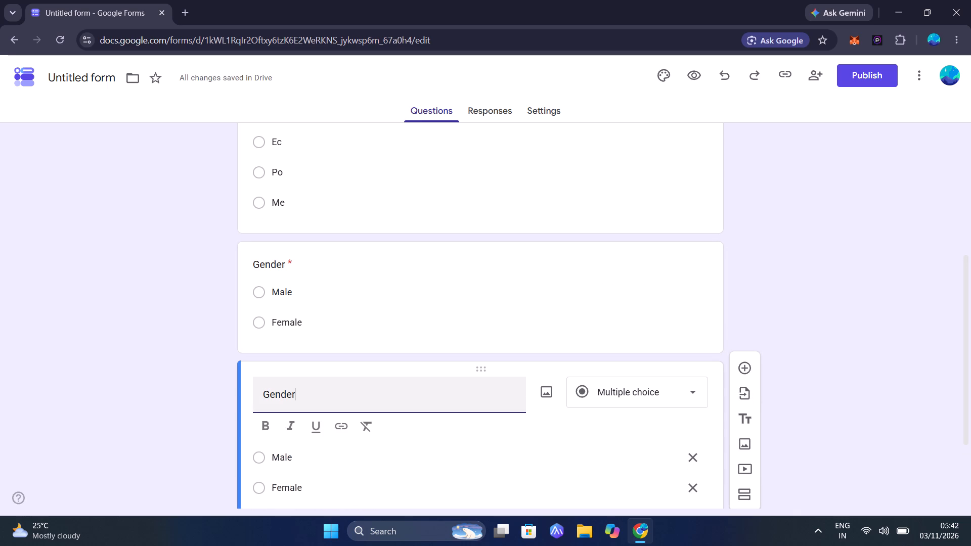
pyautogui.press('BackSpace')
pyautogui.press('BackSpace')
pyautogui.press('BackSpace')
pyautogui.press('BackSpace')
pyautogui.press('BackSpace')
pyautogui.press('BackSpace')
pyautogui.press('BackSpace')
pyautogui.press('BackSpace')
pyautogui.press('BackSpace')
pyautogui.press('BackSpace')
pyautogui.press('BackSpace')
pyautogui.press('BackSpace')
pyautogui.press('BackSpace')
pyautogui.press('BackSpace')
pyautogui.press('BackSpace')
pyautogui.press('BackSpace')
pyautogui.press('BackSpace')
pyautogui.press('BackSpace')
pyautogui.press('BackSpace')
pyautogui.press('BackSpace')
pyautogui.write('Pn')
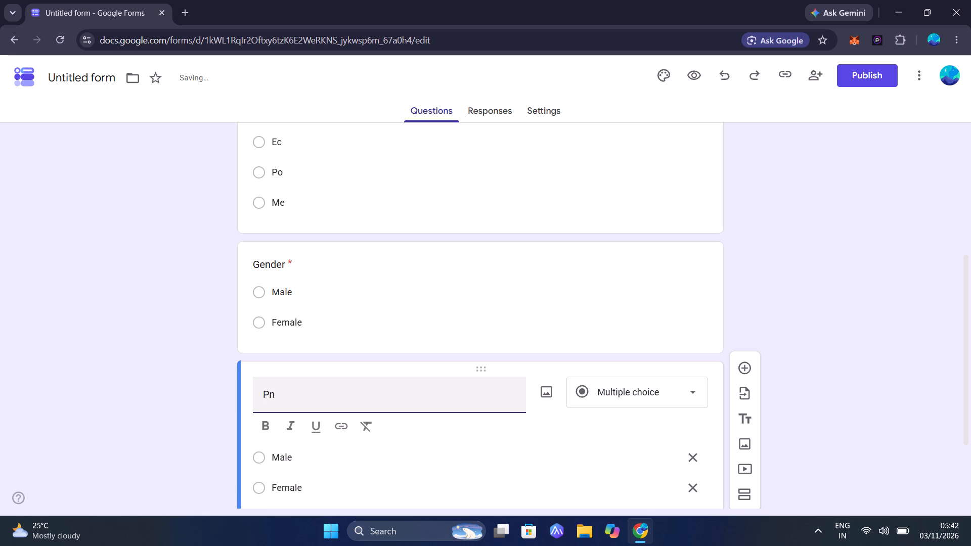
pyautogui.press('BackSpace')
pyautogui.write('hon')
pyautogui.press('e')
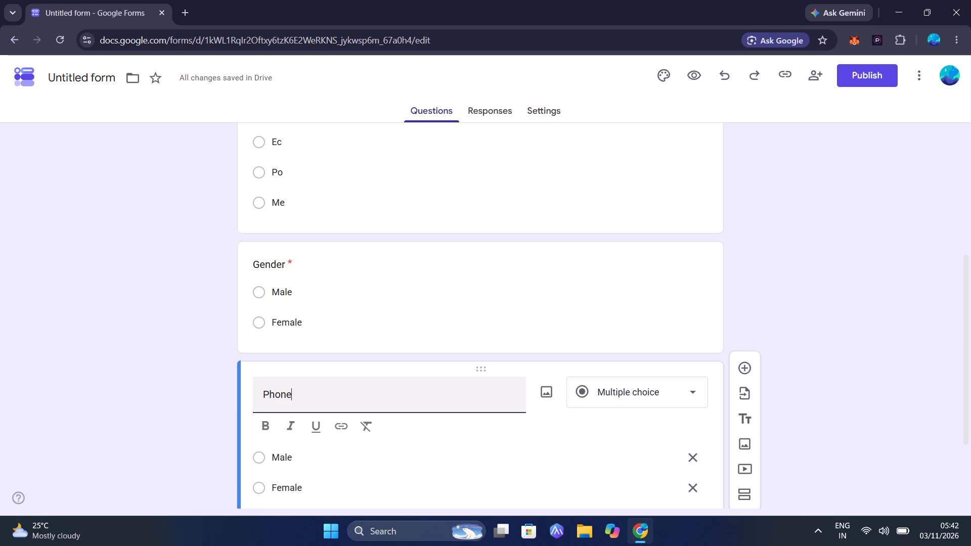
pyautogui.press('space')
pyautogui.write('Nu')
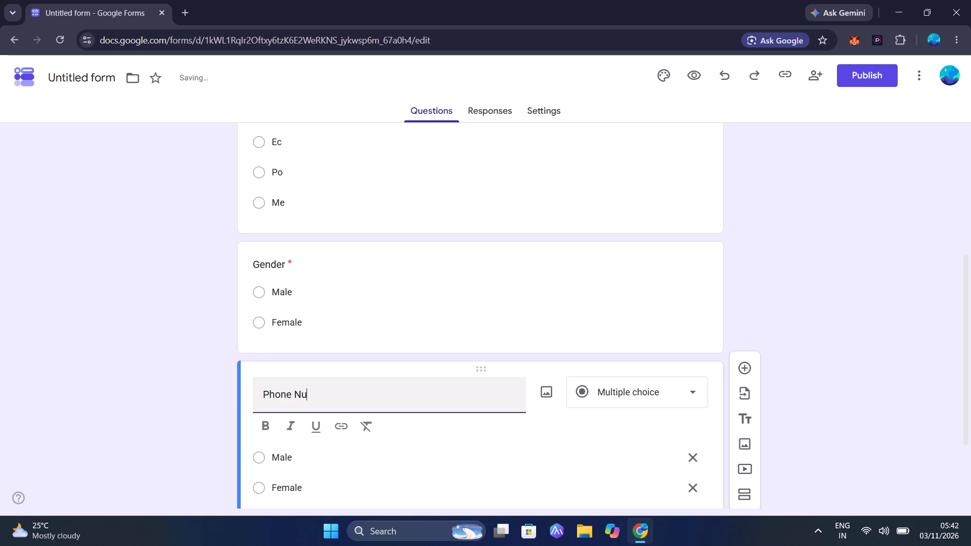
pyautogui.write('mber')
# Change the "Phone Number" question's type to Short answer.
pyautogui.click(691, 387)
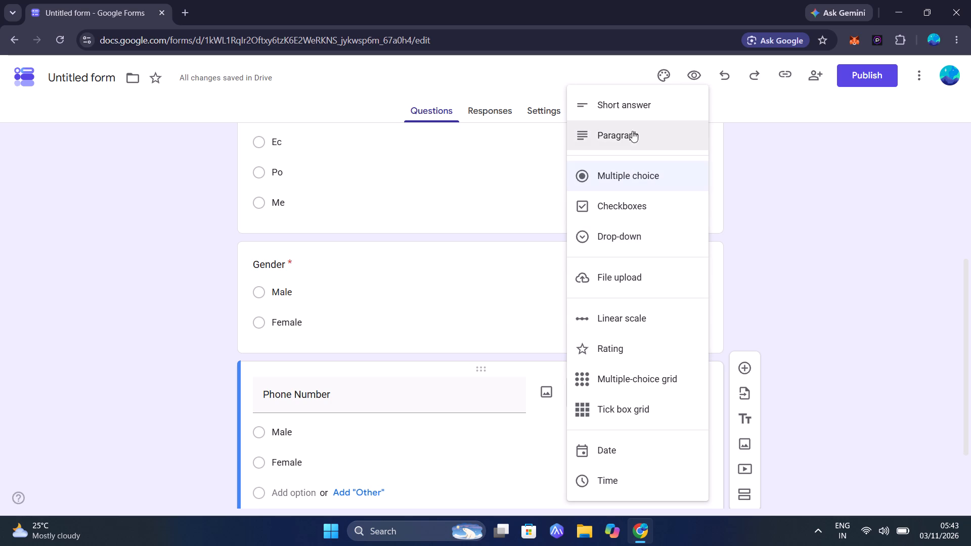
pyautogui.click(624, 102)
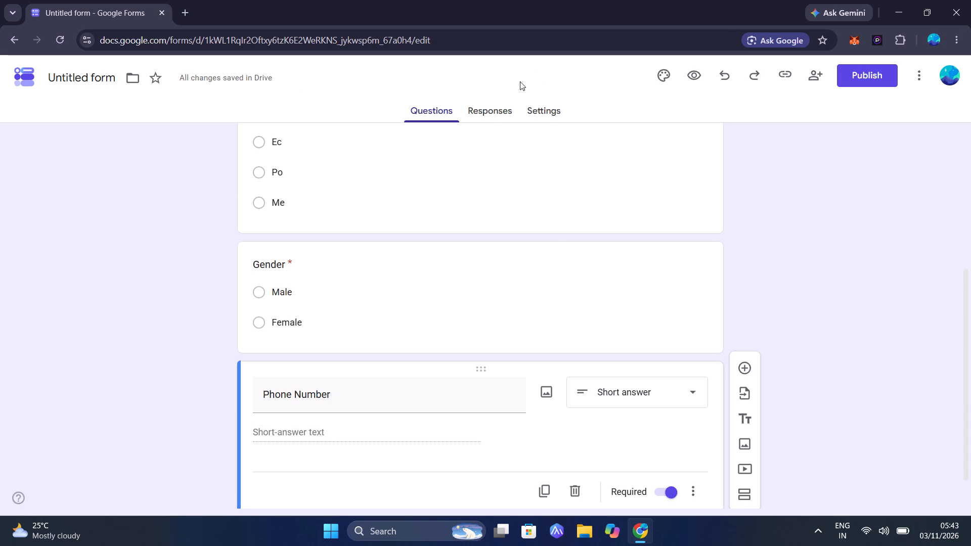
# Duplicate the "Phone Number" question.
pyautogui.scroll(-2, 513, 275)
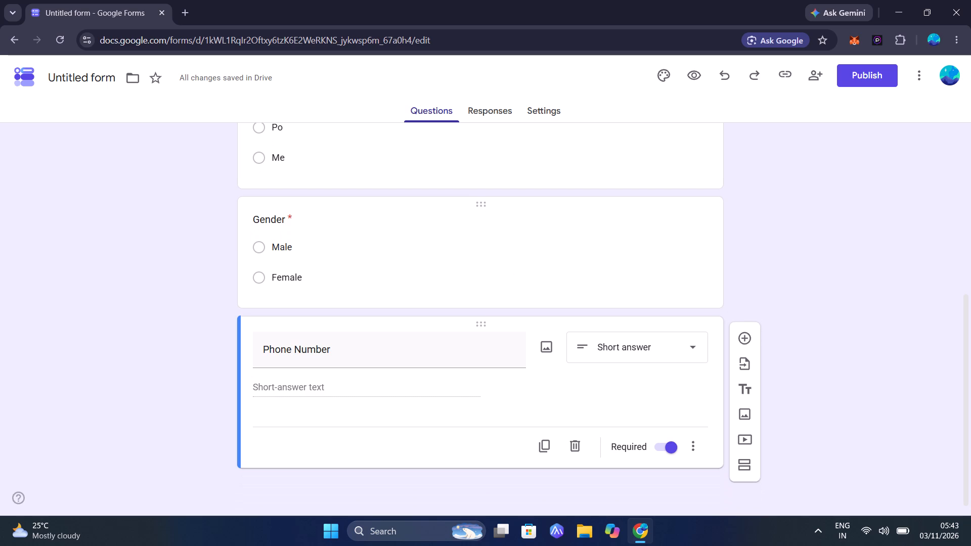
pyautogui.click(540, 441)
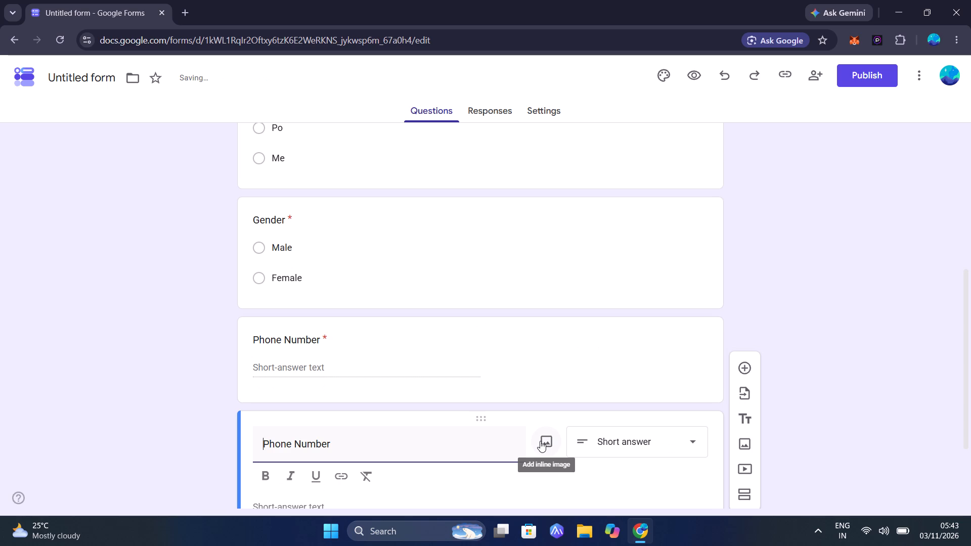
# Replace the title of the duplicated "Phone Number" question with "Adress".
pyautogui.scroll(-3, 540, 441)
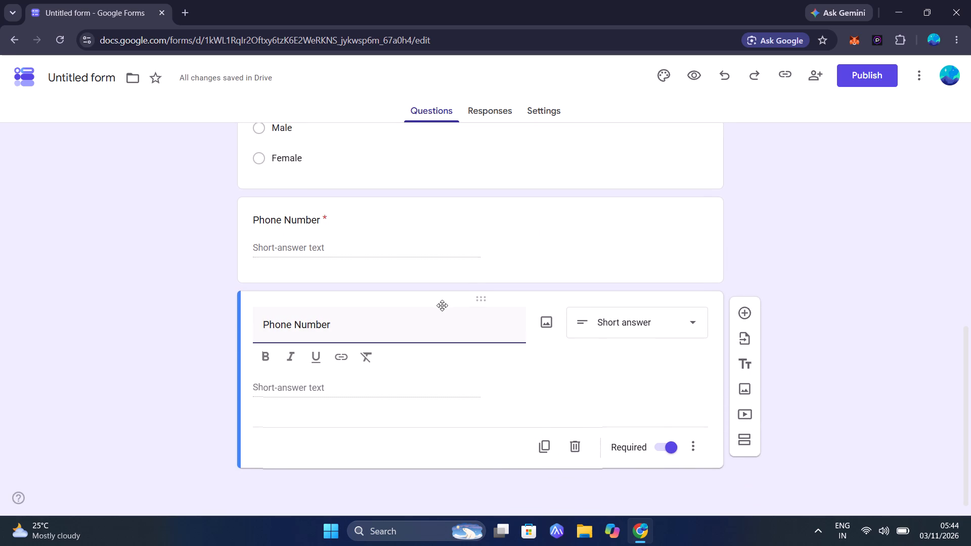
pyautogui.click(423, 327)
pyautogui.press('BackSpace')
pyautogui.press('BackSpace')
pyautogui.press('BackSpace')
pyautogui.press('BackSpace')
pyautogui.press('BackSpace')
pyautogui.press('BackSpace')
pyautogui.press('BackSpace')
pyautogui.press('BackSpace')
pyautogui.press('BackSpace')
pyautogui.press('BackSpace')
pyautogui.press('BackSpace')
pyautogui.press('BackSpace')
pyautogui.press('BackSpace')
pyautogui.press('BackSpace')
pyautogui.press('BackSpace')
pyautogui.press('BackSpace')
pyautogui.press('BackSpace')
pyautogui.press('BackSpace')
pyautogui.press('BackSpace')
pyautogui.press('BackSpace')
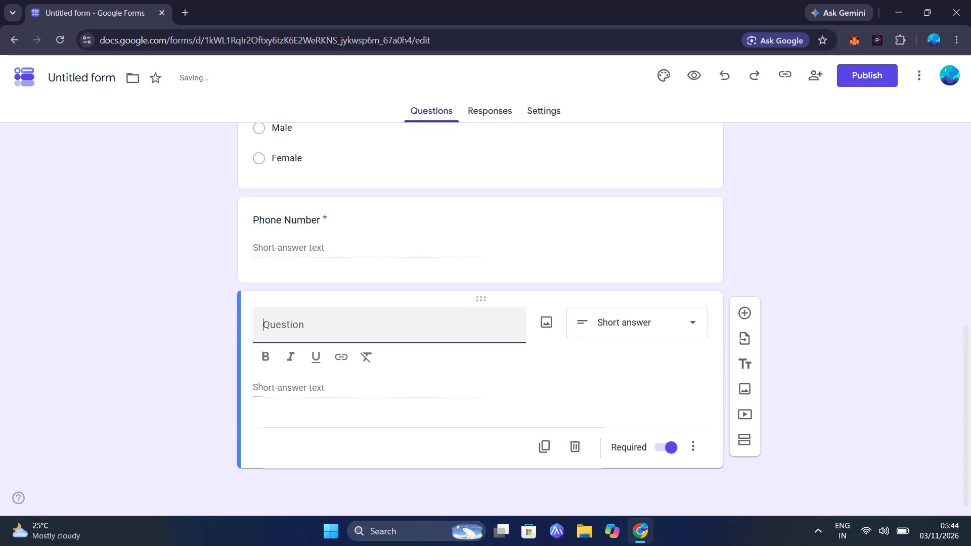
pyautogui.hotkey('shift', 'a')
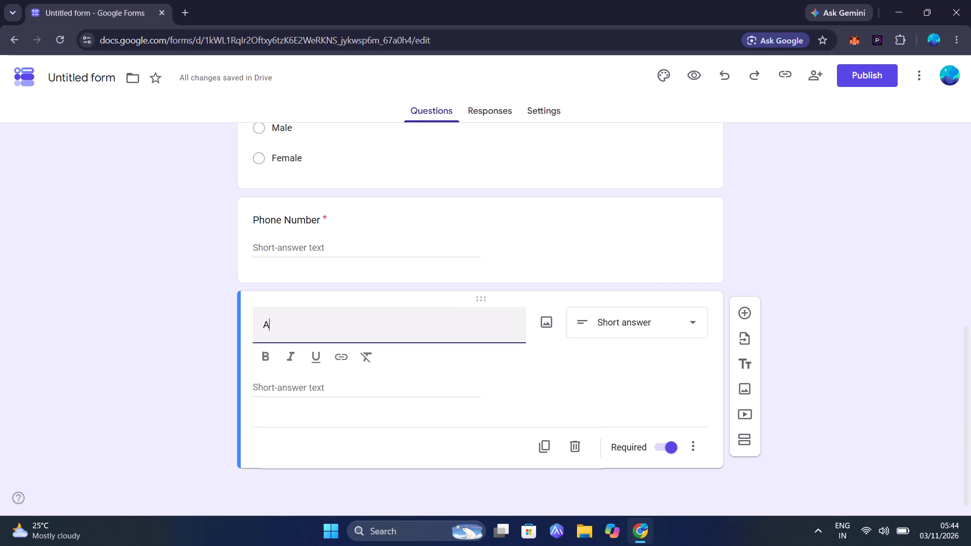
pyautogui.press('d')
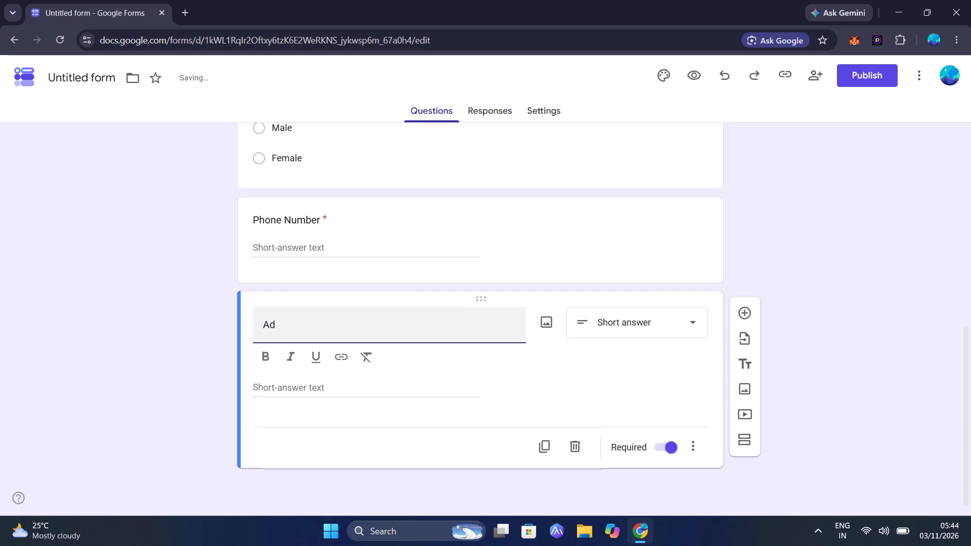
pyautogui.write('ress')
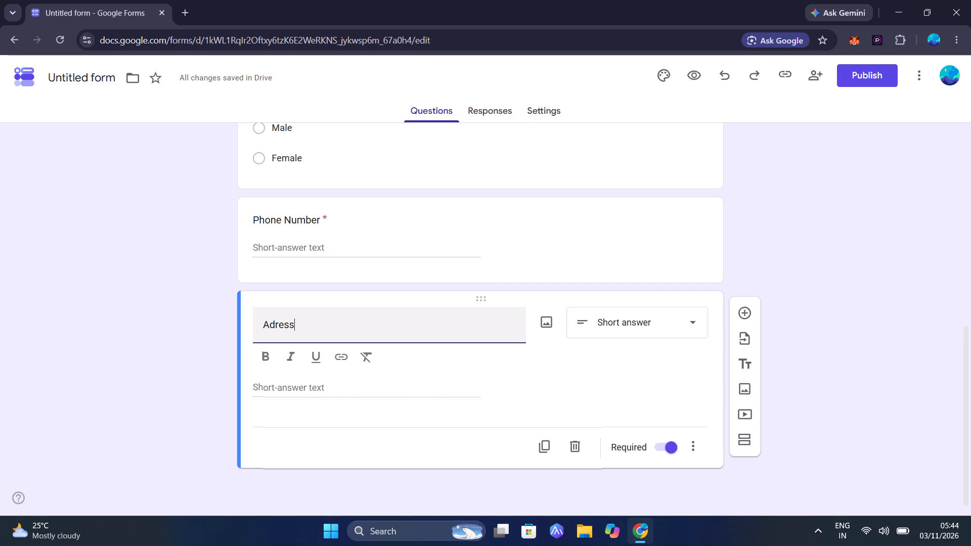
# Open the question type choices for the "Adress" question.
pyautogui.click(655, 320)
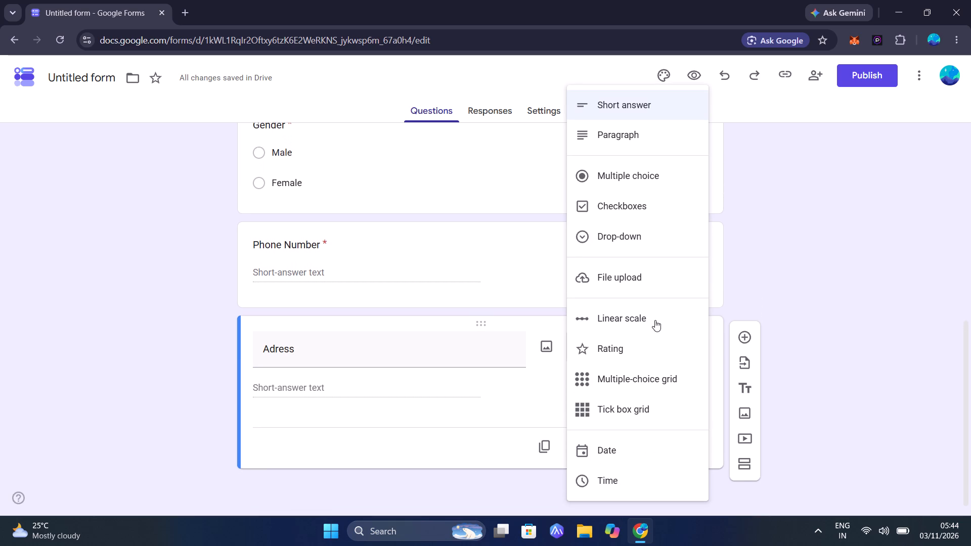
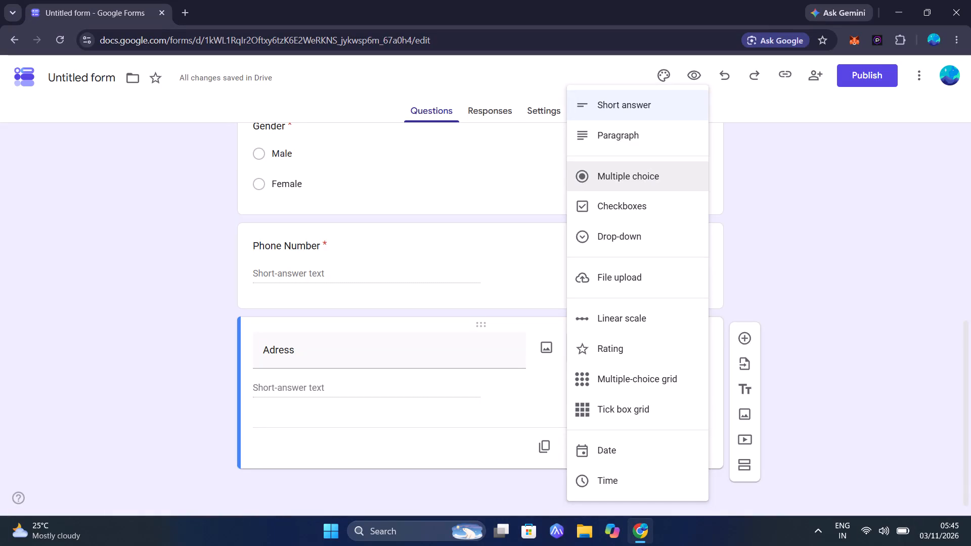
# Set the "Adress" question's type to Paragraph.
pyautogui.click(630, 130)
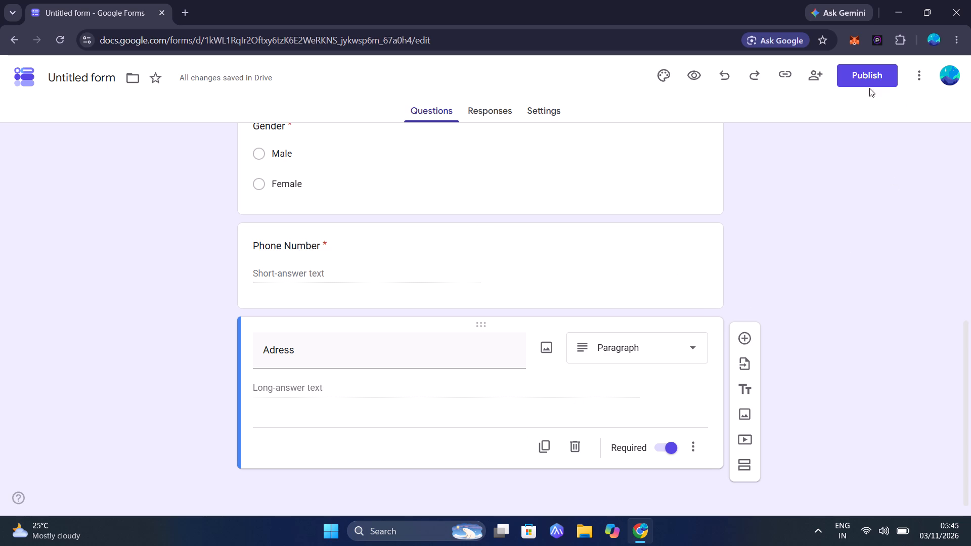
# Start publishing the form and review its responder settings.
pyautogui.click(862, 70)
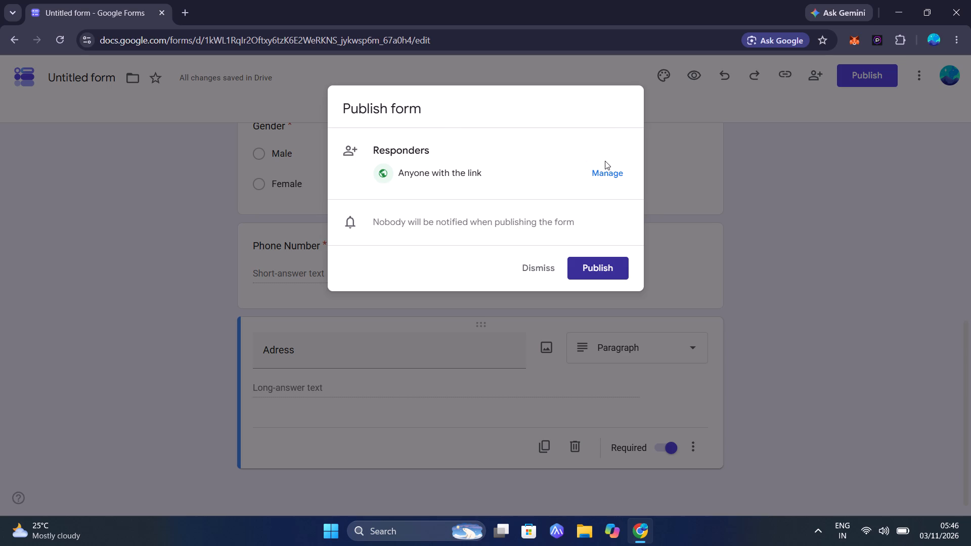
pyautogui.click(348, 155)
pyautogui.click(387, 159)
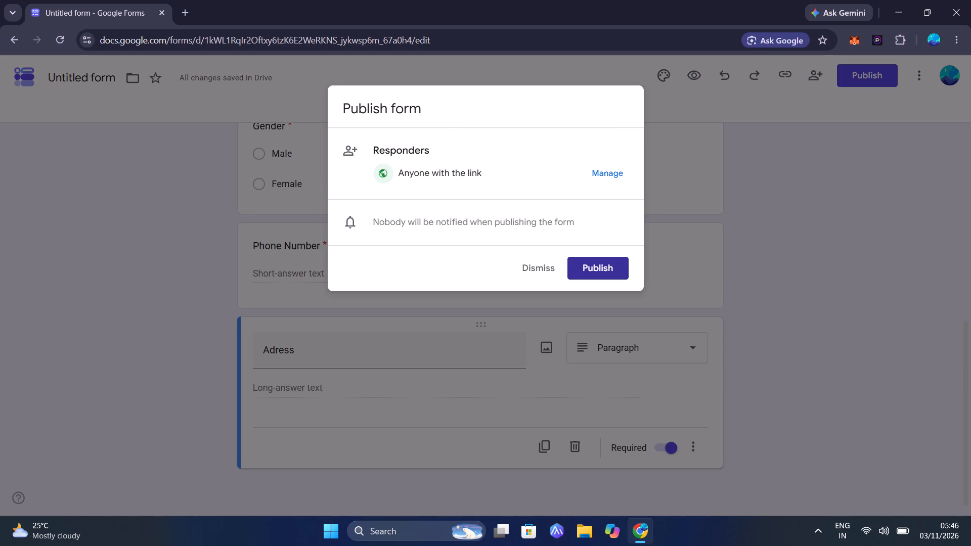
pyautogui.click(398, 147)
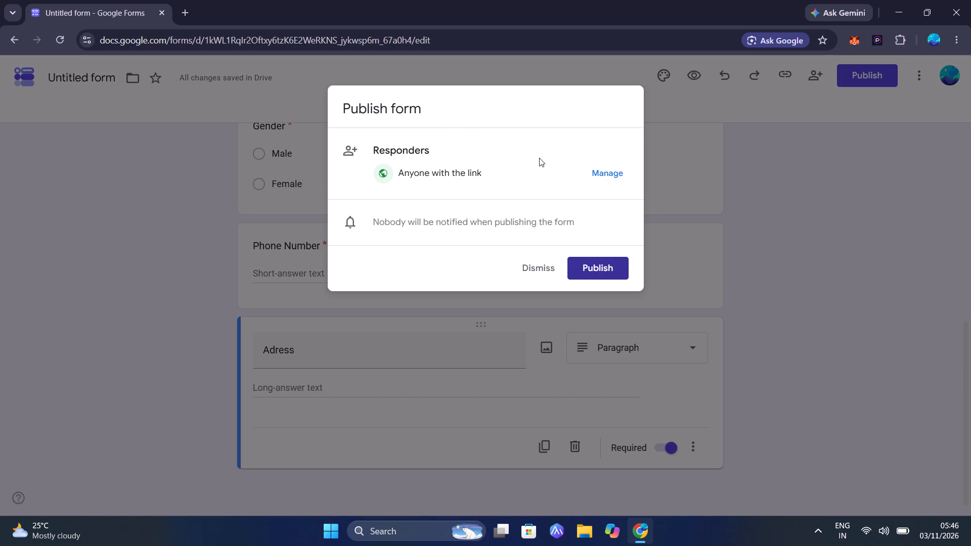
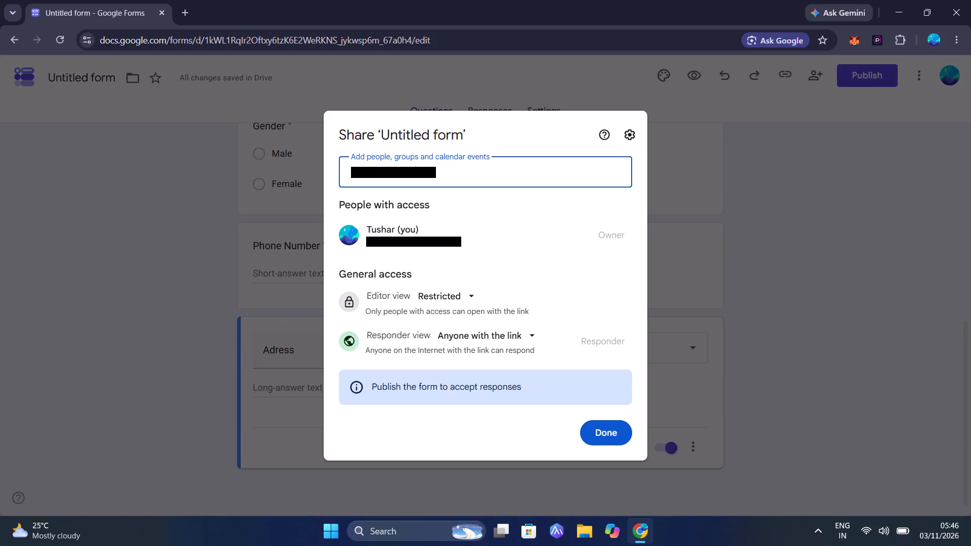
# Share the form with the invited contact's e-mail address, giving them the Responder role.
pyautogui.press('i')
pyautogui.press('BackSpace')
pyautogui.write('mai')
pyautogui.press('l')
pyautogui.press('.')
pyautogui.write('com')
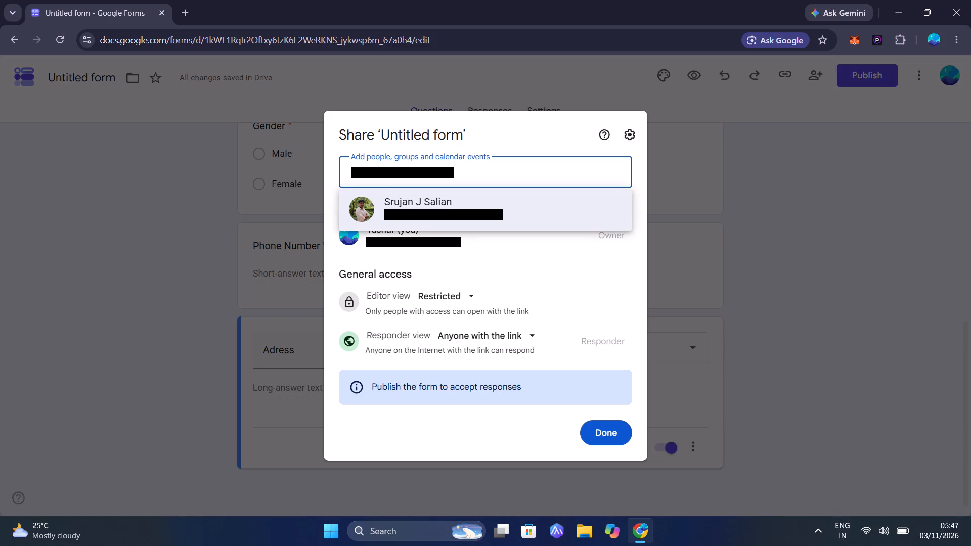
pyautogui.click(487, 207)
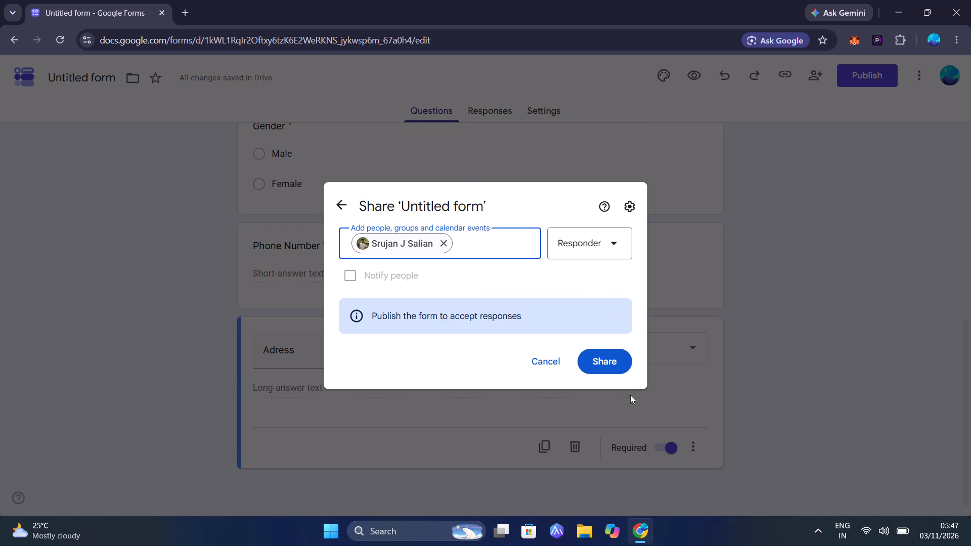
pyautogui.click(595, 364)
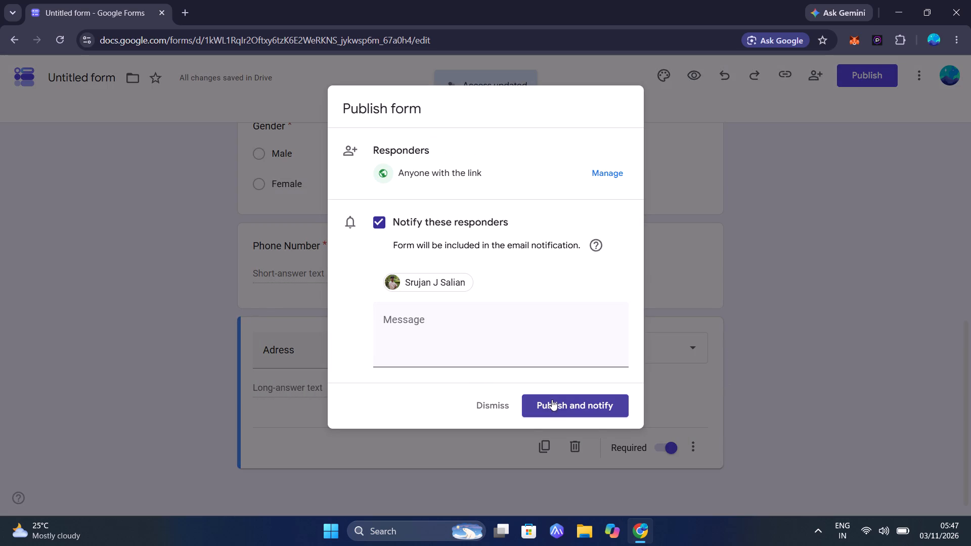
# Publish the form and notify the added responder by email, without a message.
pyautogui.click(564, 404)
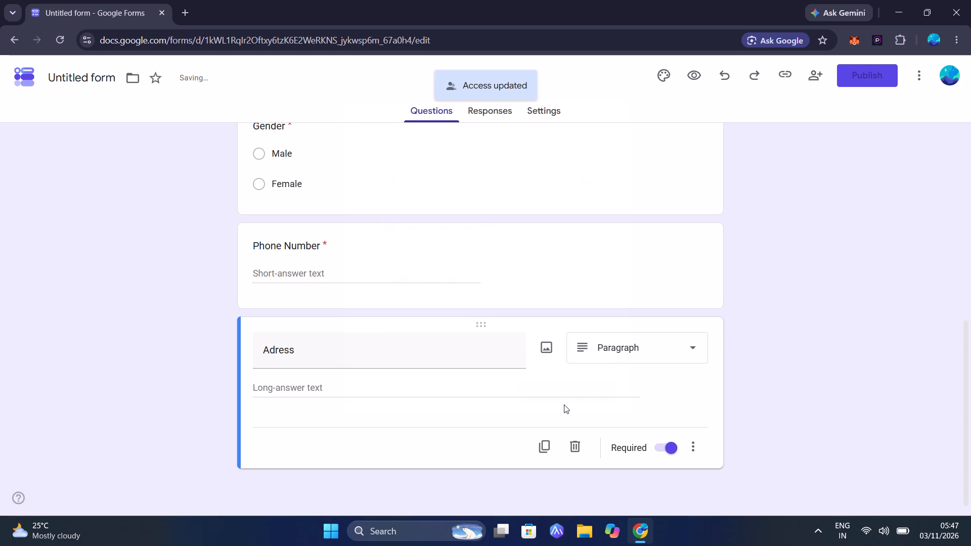
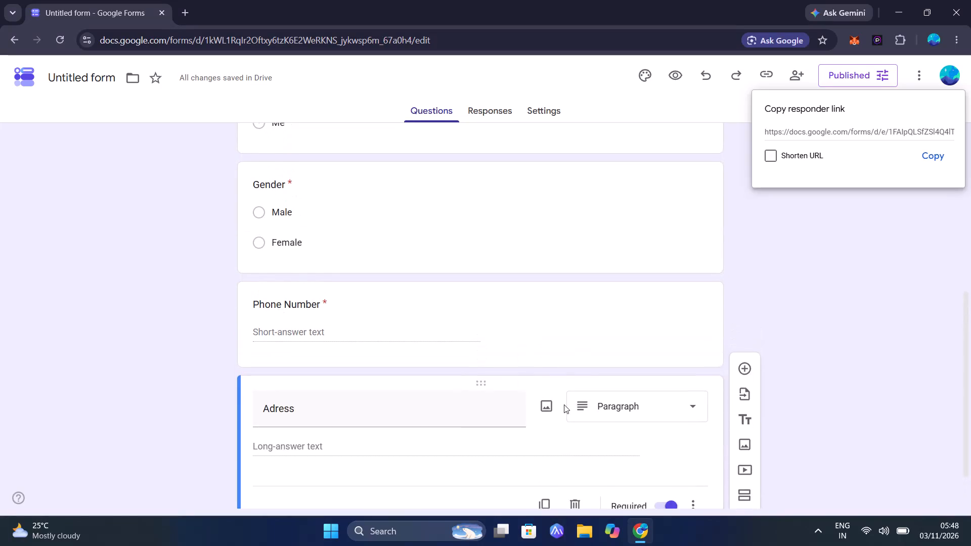
# Look over the published form's questions and dismiss the responder link pop-up.
pyautogui.scroll(-1, 564, 404)
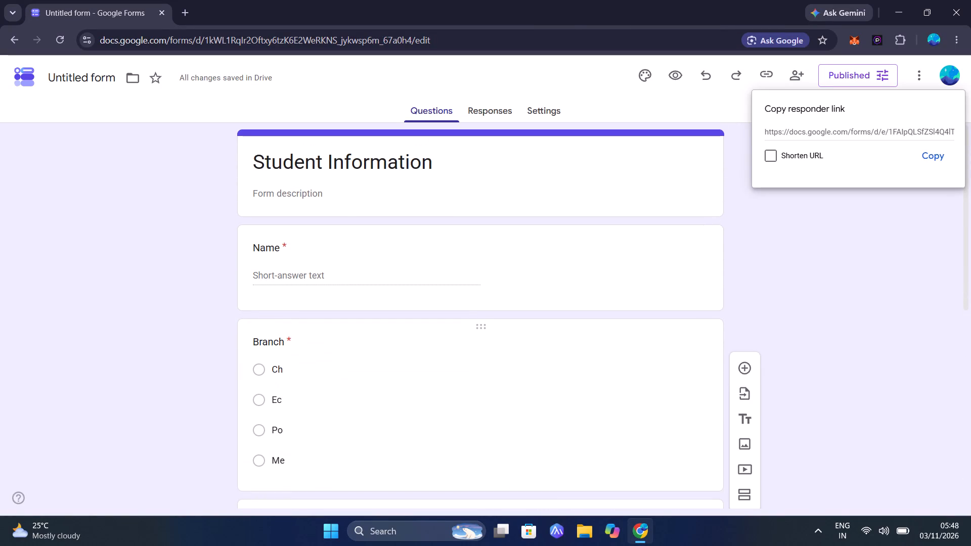
pyautogui.scroll(-2, 564, 404)
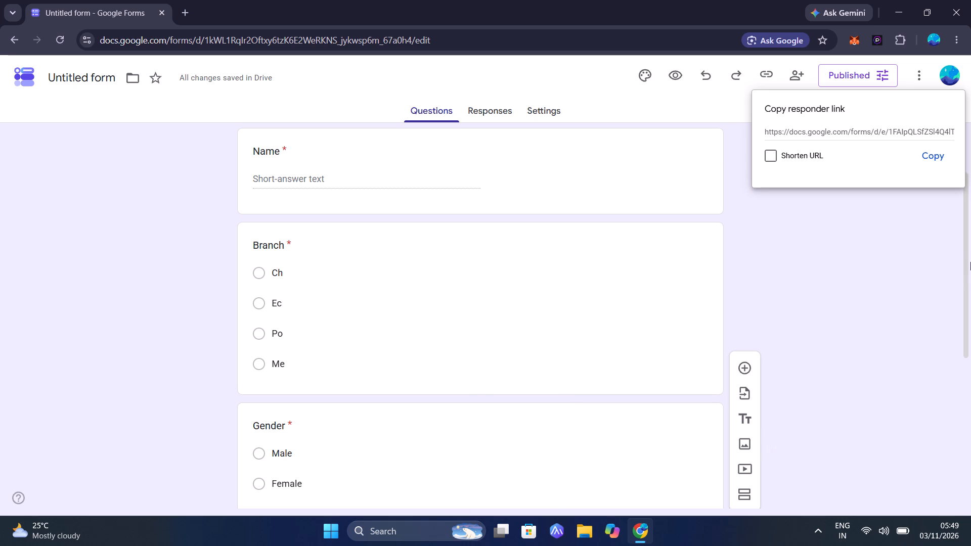
pyautogui.click(865, 235)
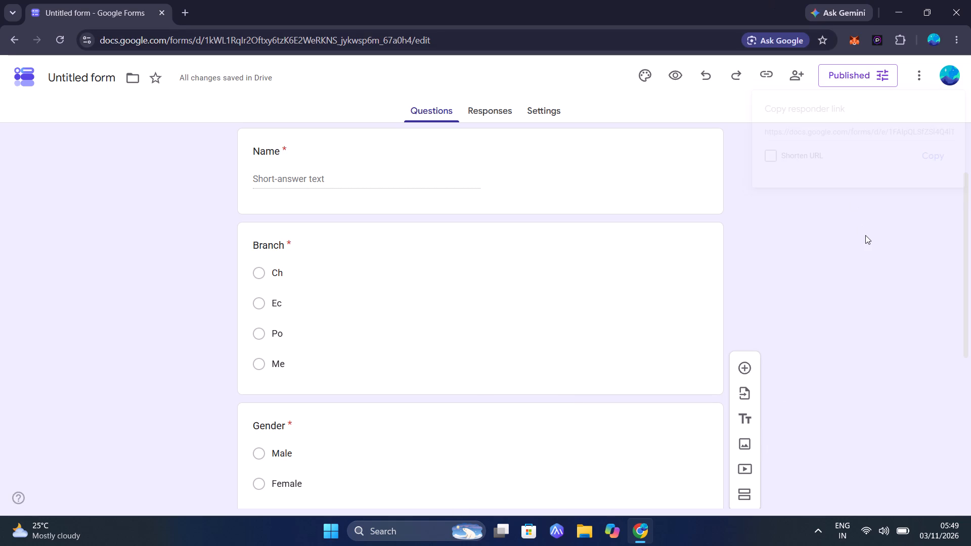
# Open the form's responses and review the summary of answers from Name down to Adress.
pyautogui.click(497, 110)
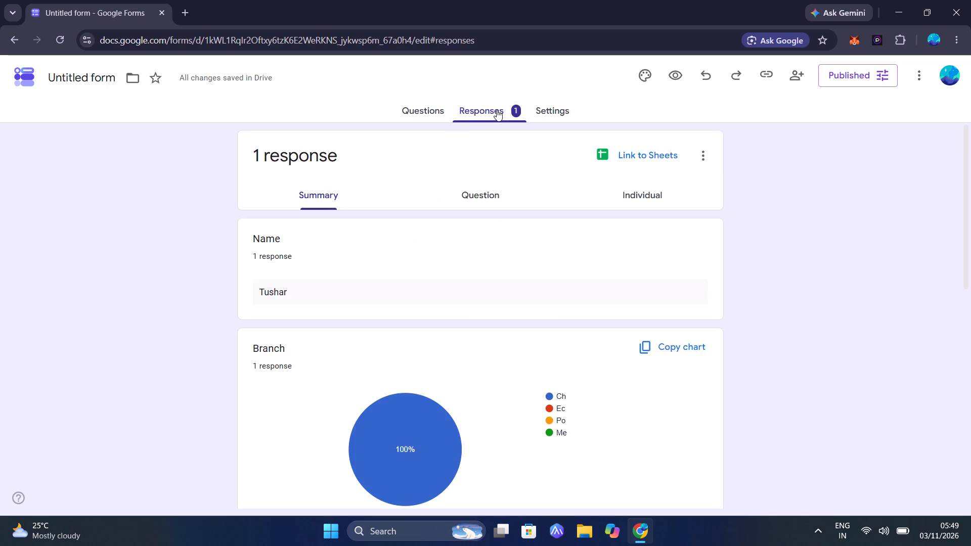
pyautogui.click(314, 152)
pyautogui.click(285, 294)
pyautogui.doubleClick(276, 245)
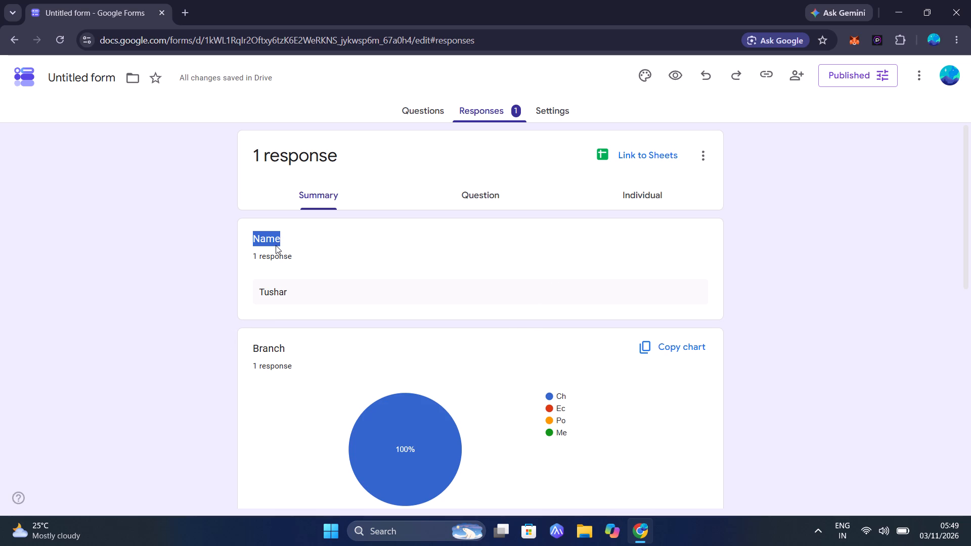
pyautogui.click(380, 248)
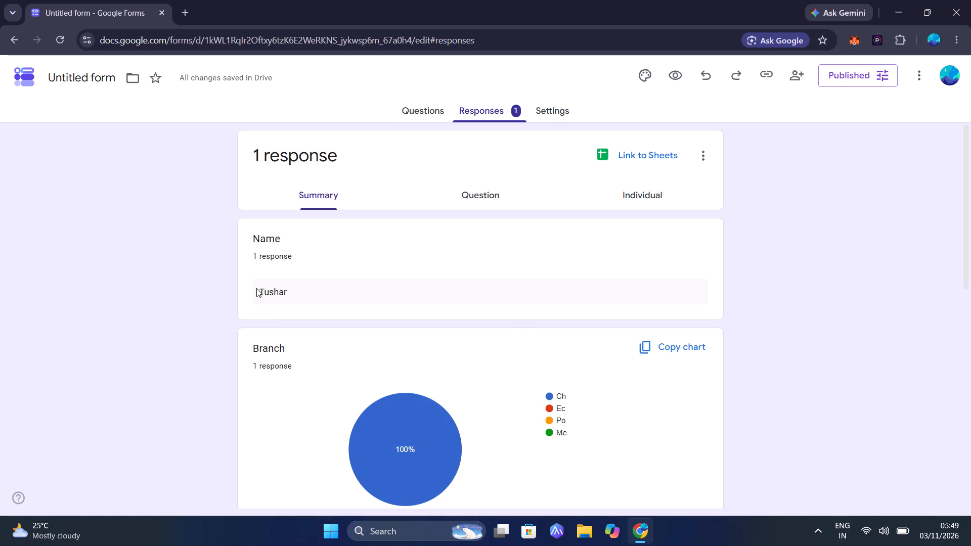
pyautogui.scroll(-1, 430, 369)
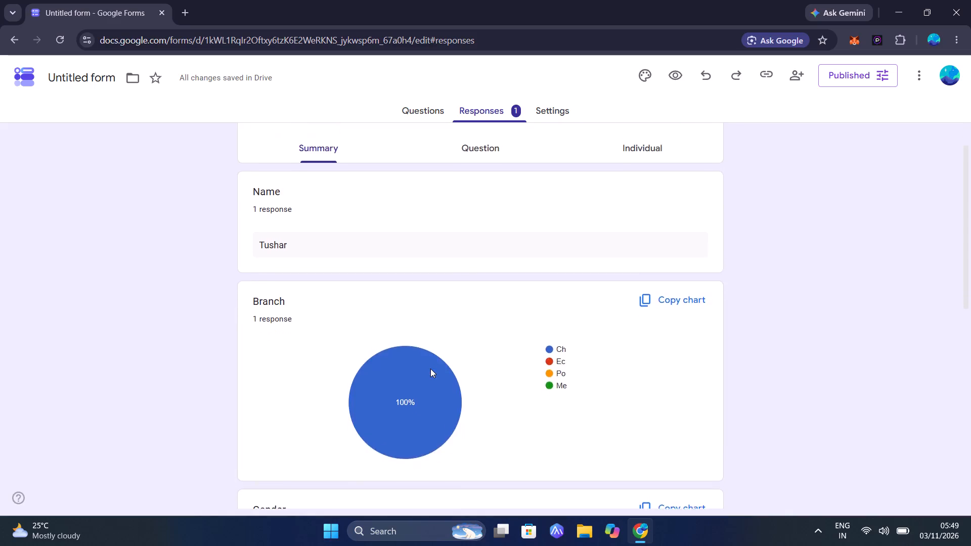
pyautogui.scroll(-3, 430, 369)
pyautogui.scroll(2, 430, 369)
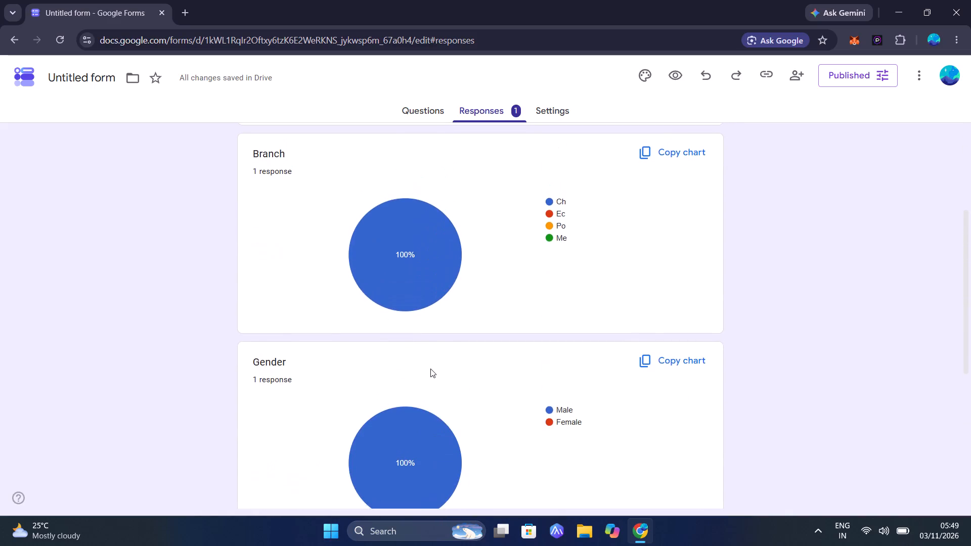
pyautogui.scroll(-1, 430, 369)
pyautogui.scroll(1, 430, 369)
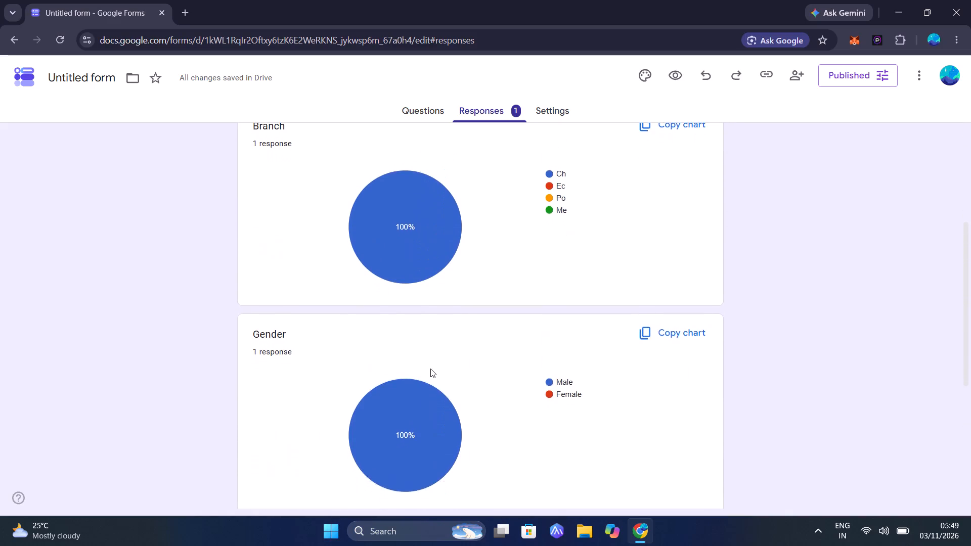
pyautogui.scroll(3, 430, 369)
pyautogui.scroll(-2, 430, 369)
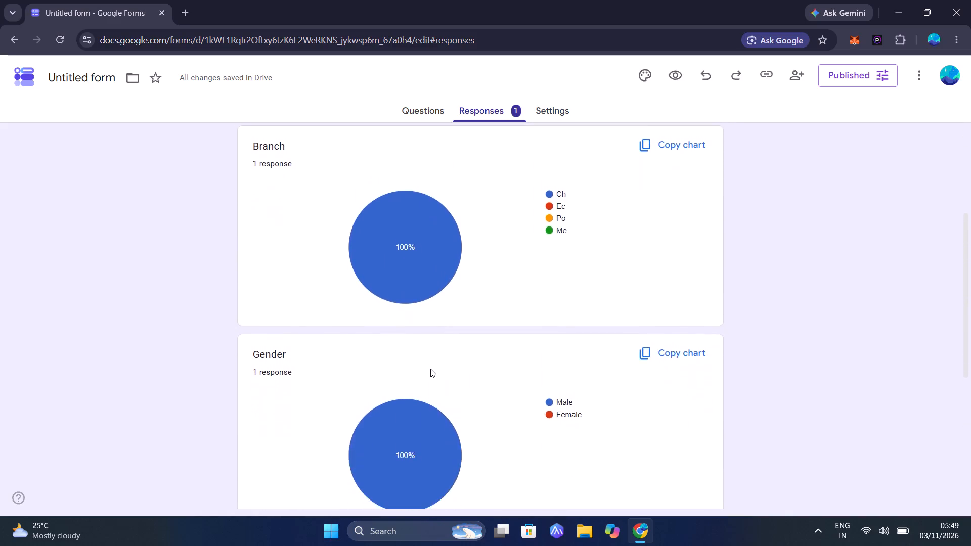
pyautogui.scroll(-4, 430, 369)
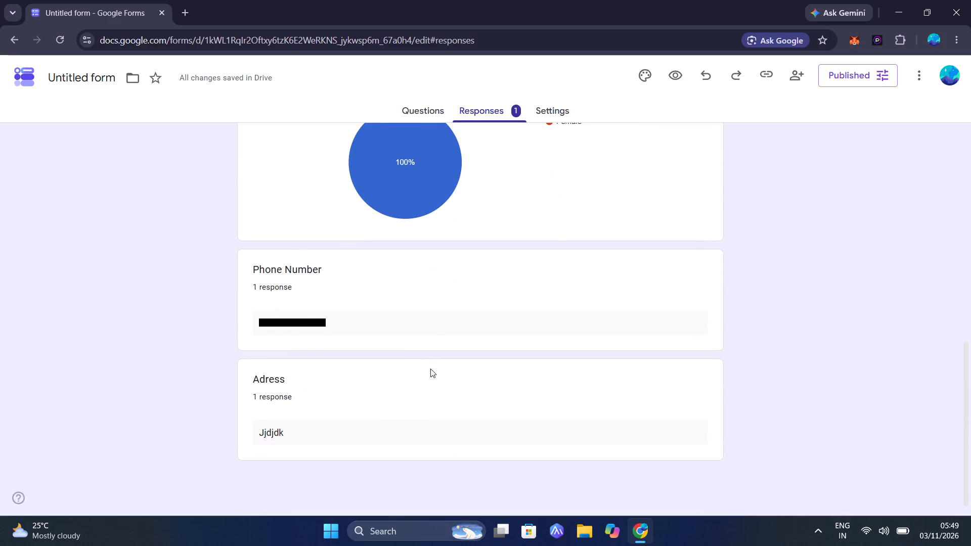
pyautogui.scroll(-1, 432, 361)
# Go back through the response summary, examining the Name answer and the Branch and Gender charts.
pyautogui.scroll(4, 432, 361)
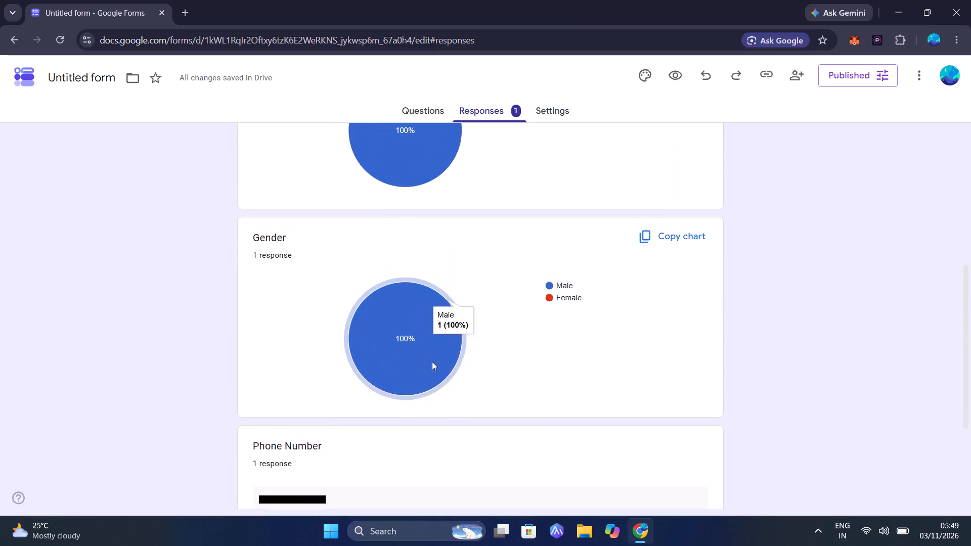
pyautogui.scroll(4, 432, 361)
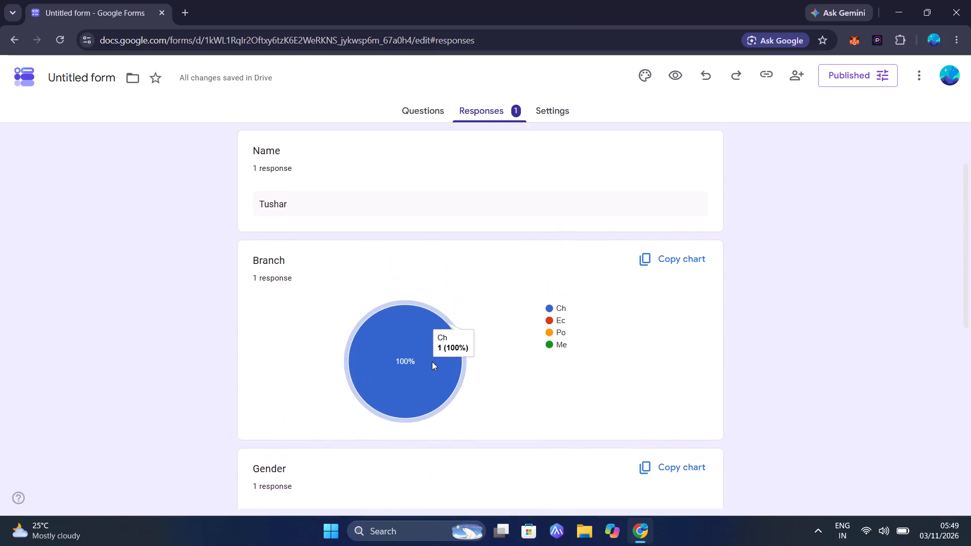
pyautogui.scroll(3, 432, 361)
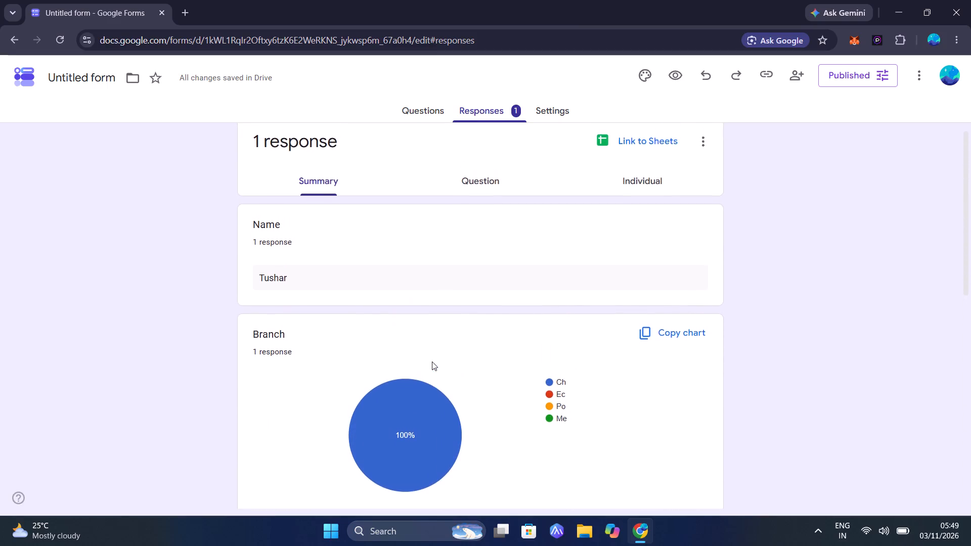
pyautogui.scroll(1, 432, 361)
pyautogui.scroll(-4, 432, 361)
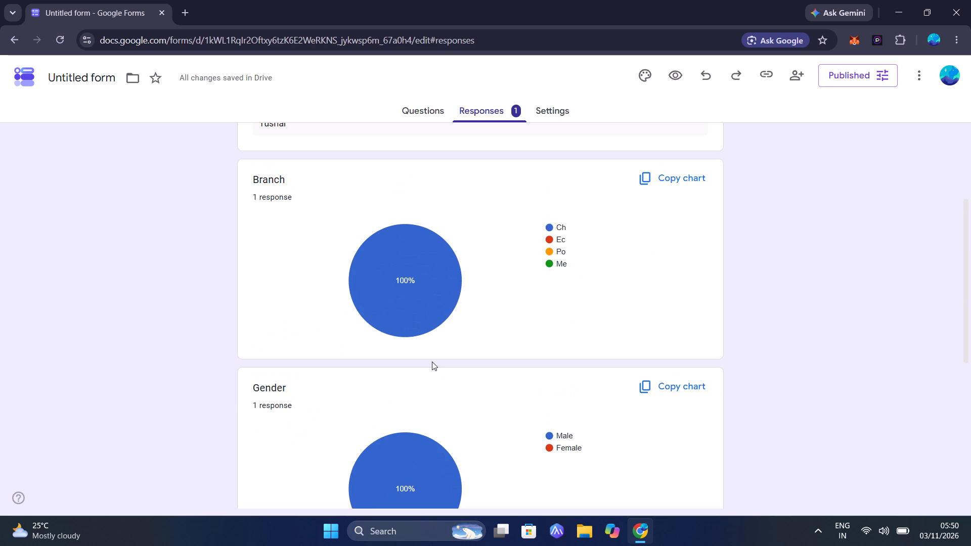
pyautogui.scroll(3, 432, 361)
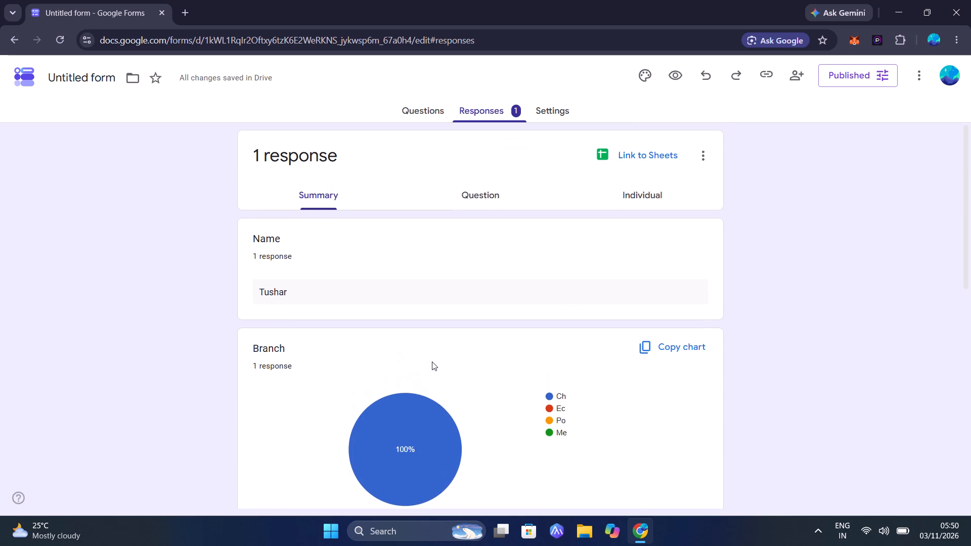
pyautogui.scroll(-1, 432, 361)
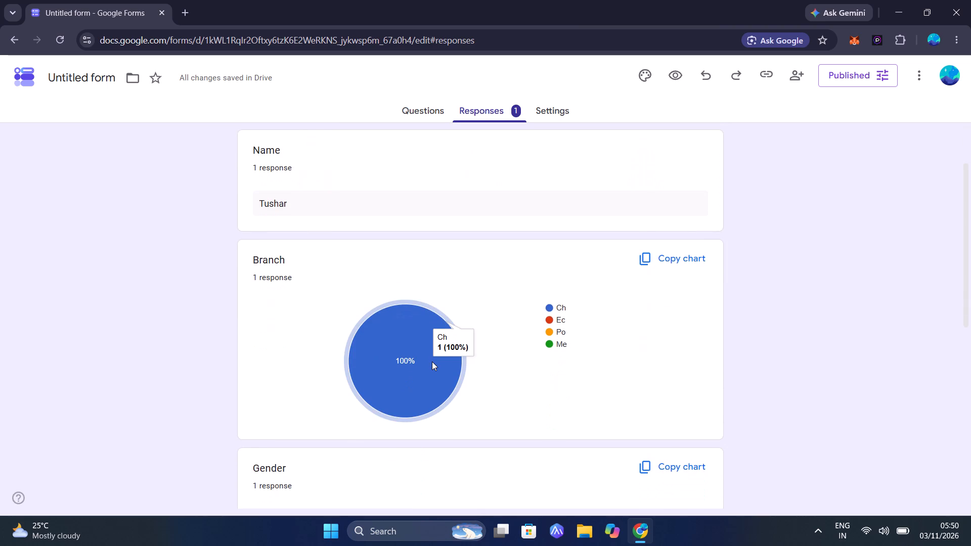
pyautogui.scroll(-3, 432, 361)
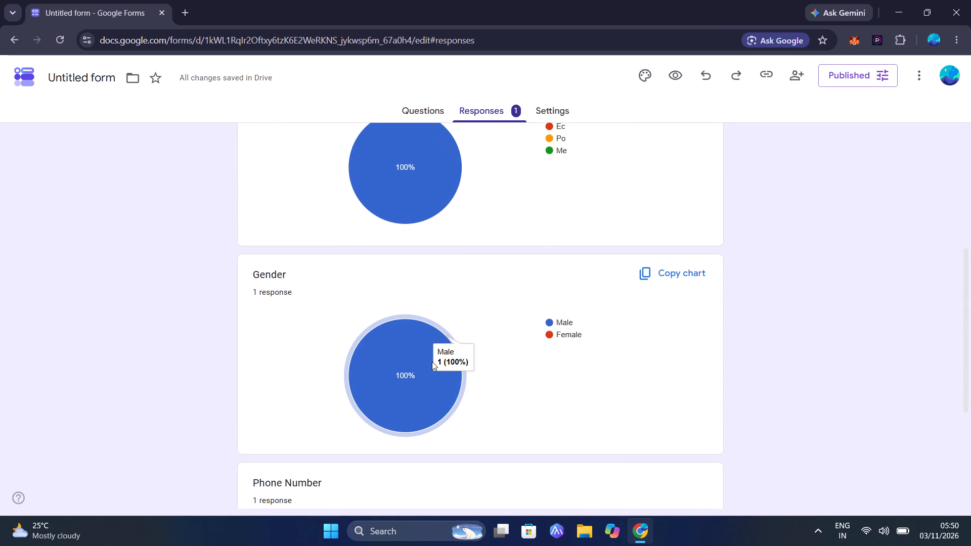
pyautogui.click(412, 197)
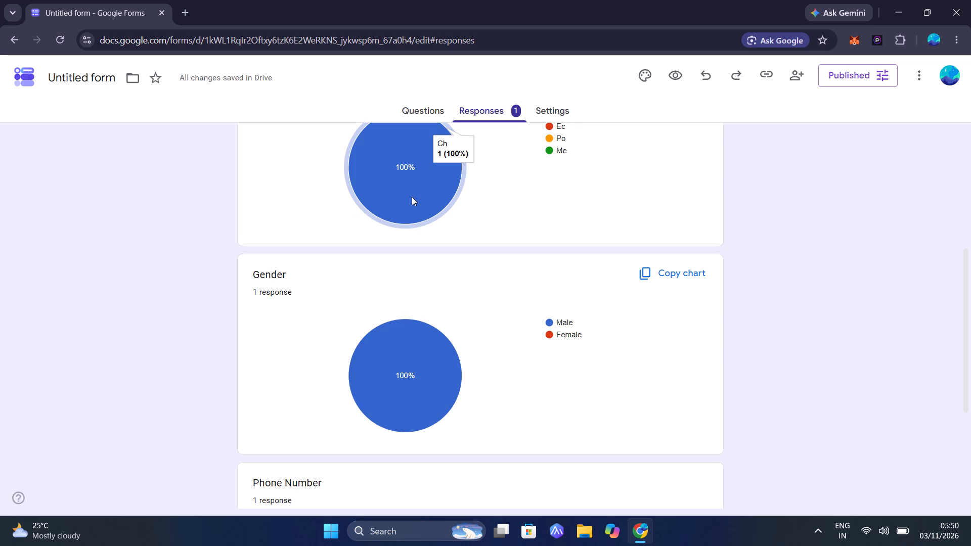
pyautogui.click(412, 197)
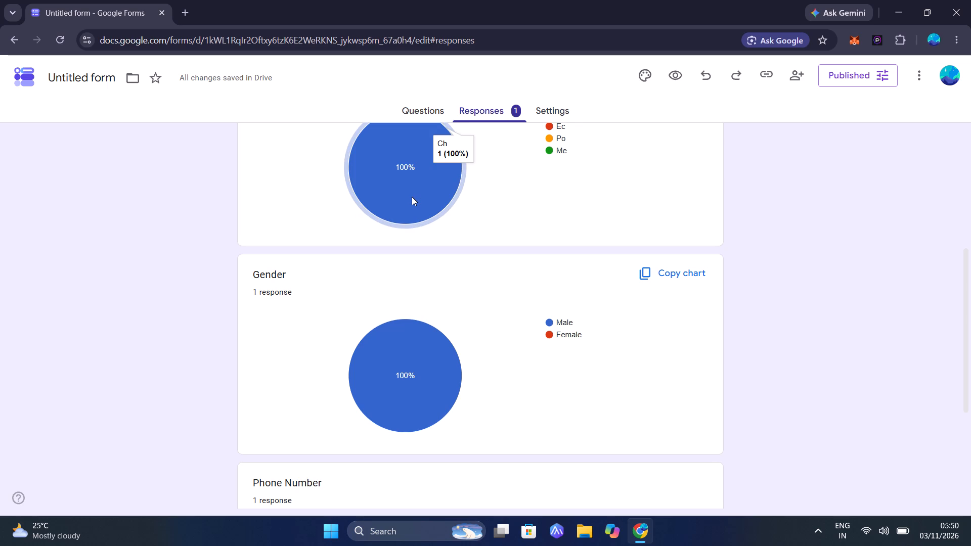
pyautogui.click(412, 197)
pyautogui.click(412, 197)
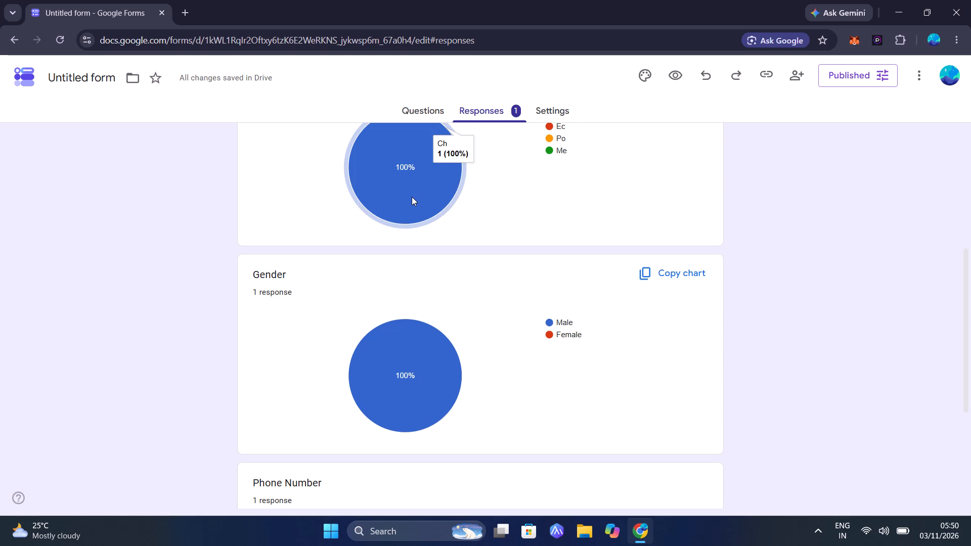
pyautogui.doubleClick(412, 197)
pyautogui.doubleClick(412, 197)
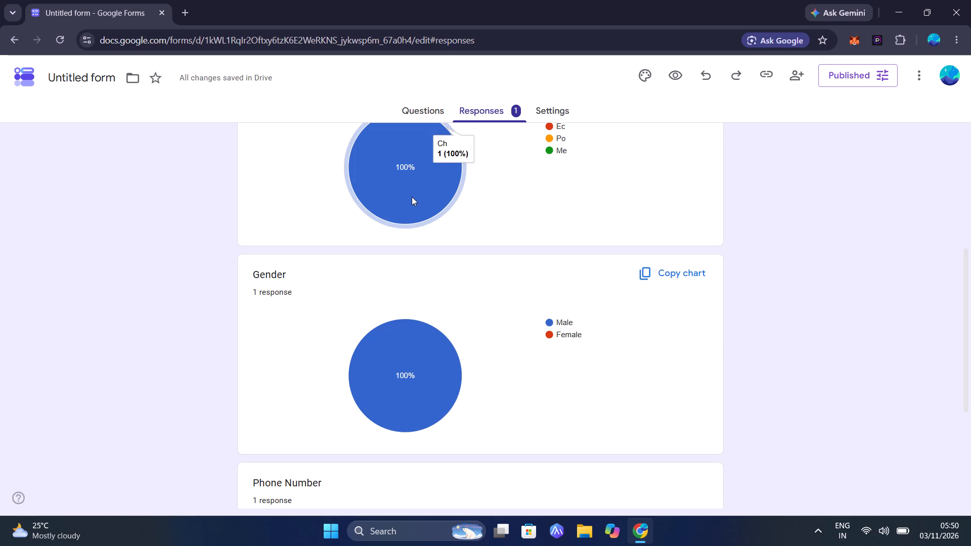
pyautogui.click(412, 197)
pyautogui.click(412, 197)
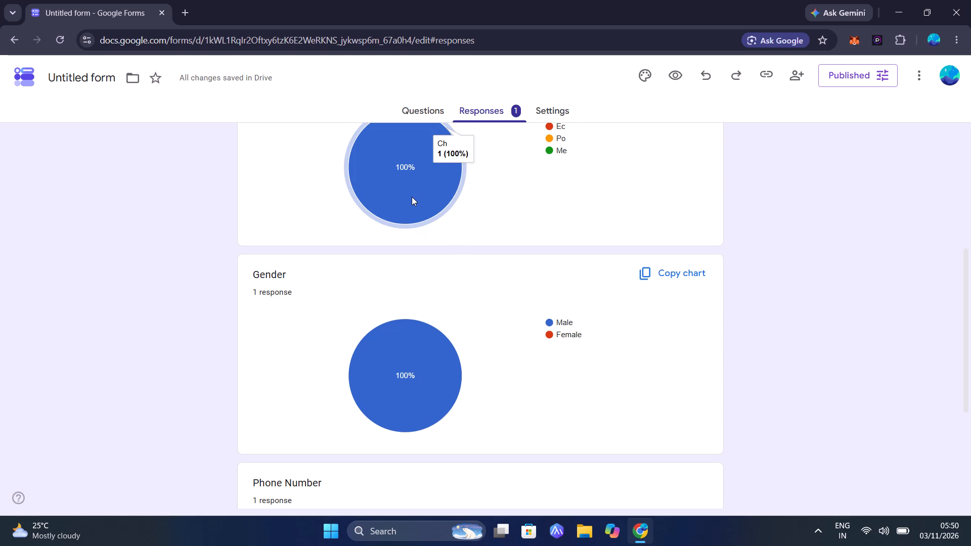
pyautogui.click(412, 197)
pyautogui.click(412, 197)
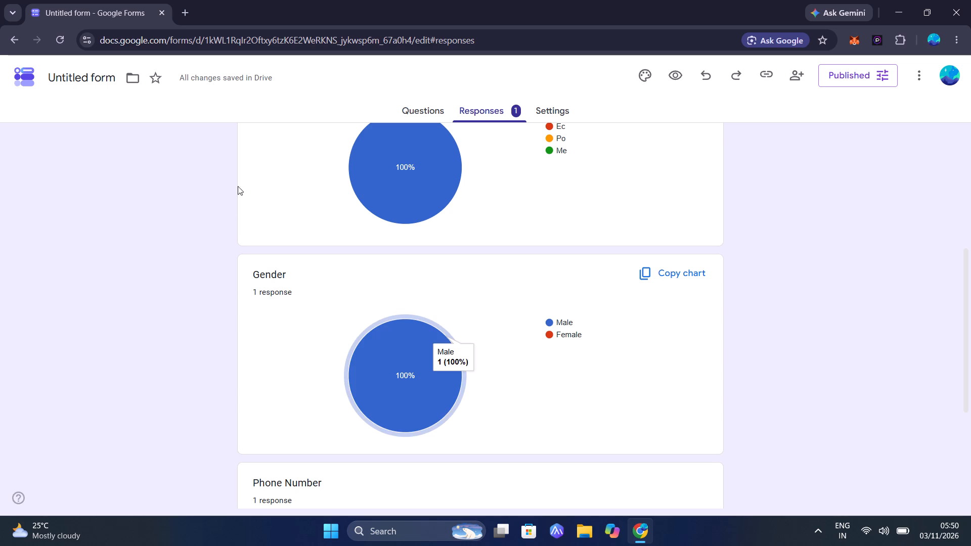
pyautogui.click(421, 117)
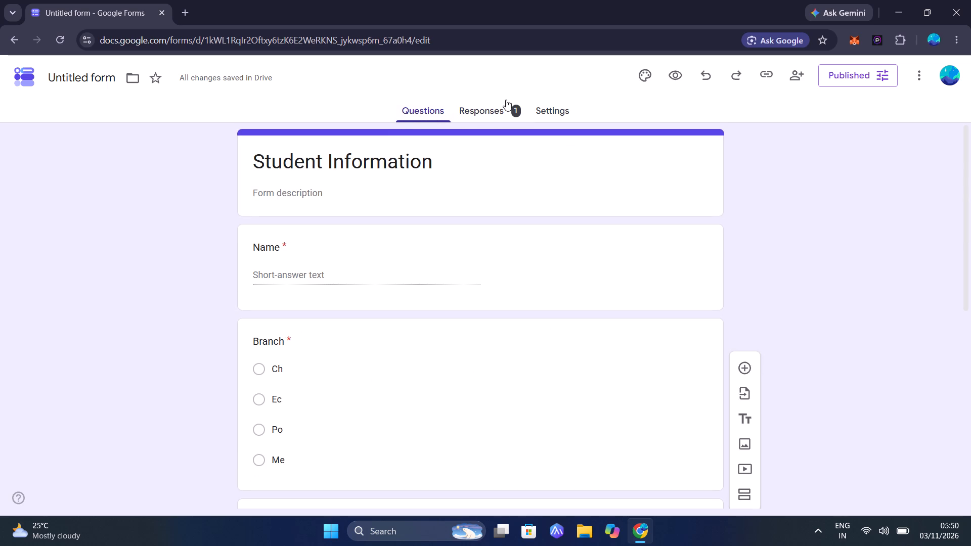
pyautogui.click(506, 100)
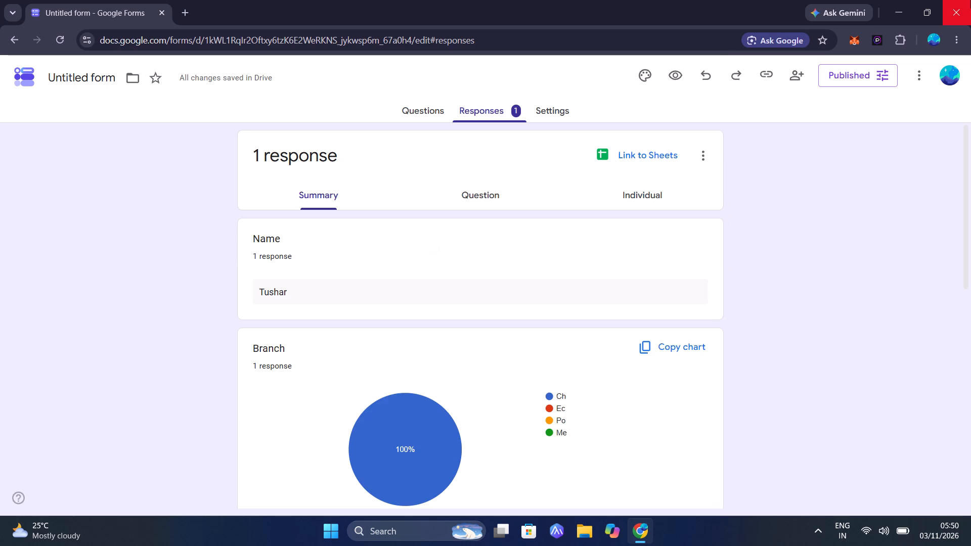
# Close the browser window containing the form.
pyautogui.click(970, 0)
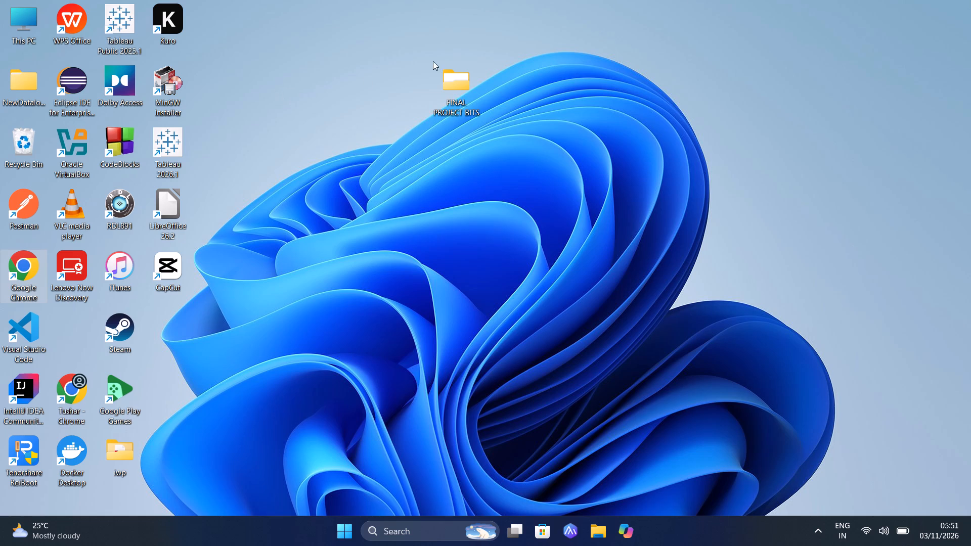
# Reopen Google Chrome with the profile that has the mountain landscape picture.
pyautogui.doubleClick(23, 269)
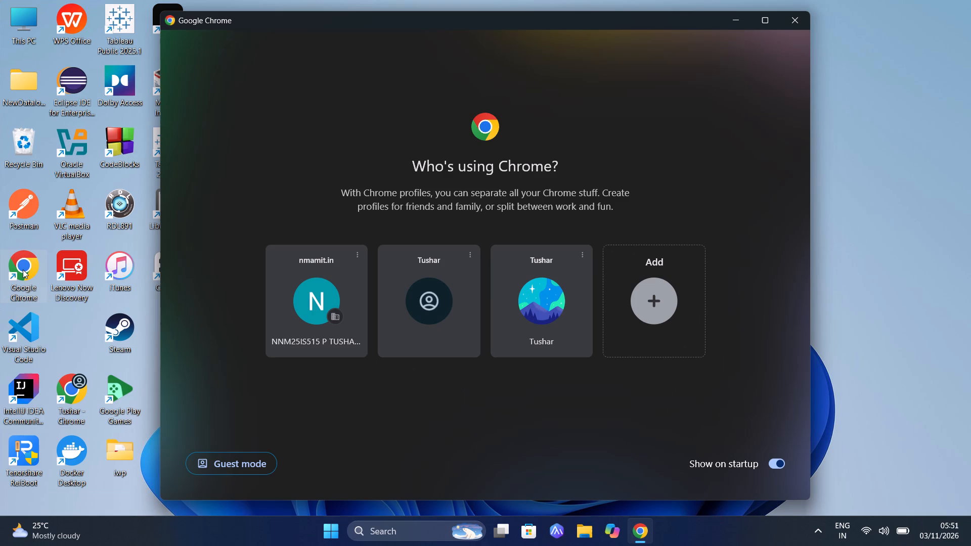
pyautogui.click(564, 293)
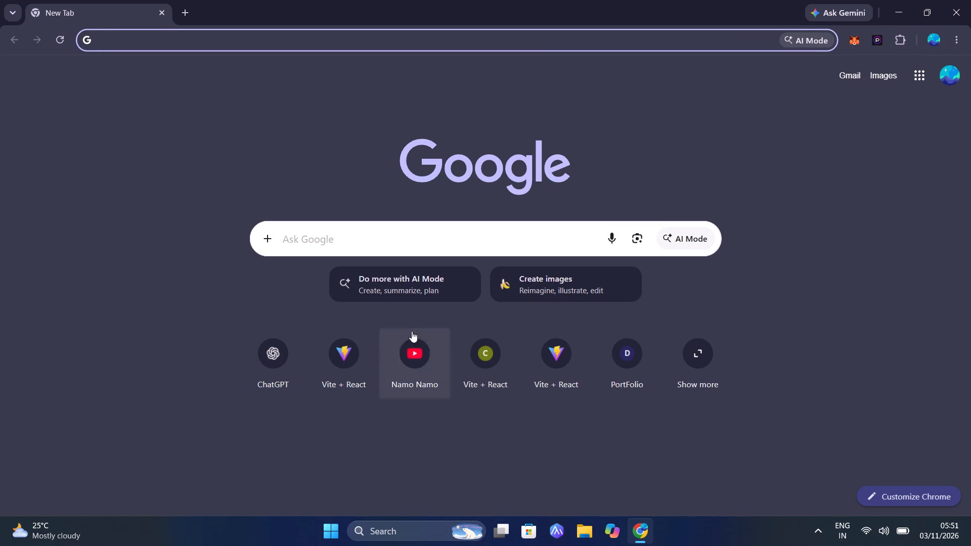
# Search Google for tinkercad and open the Tinkercad website from the results.
pyautogui.click(336, 244)
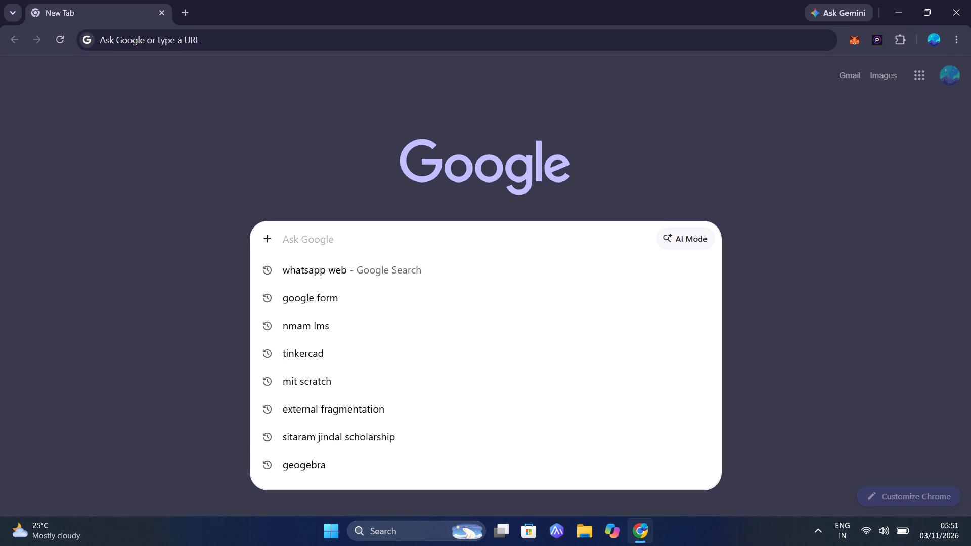
pyautogui.click(324, 344)
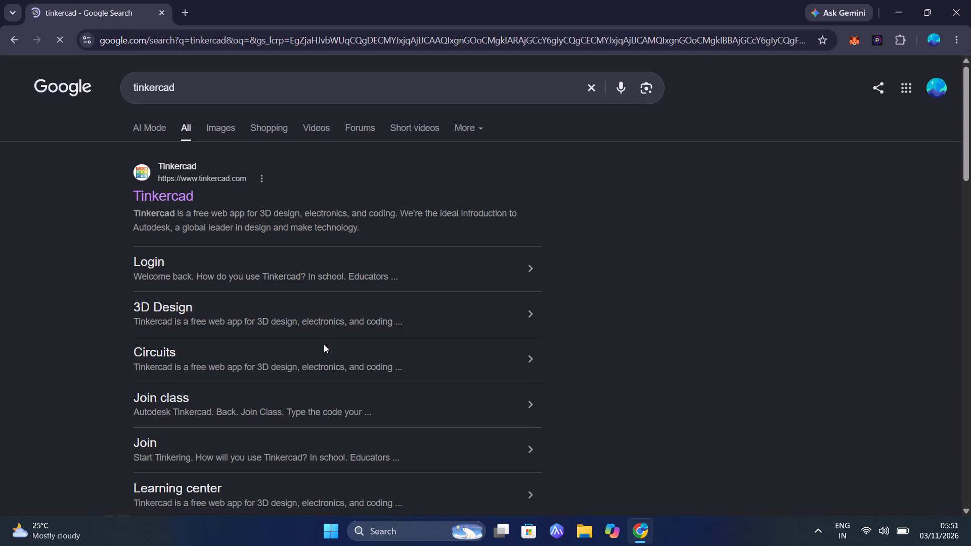
pyautogui.click(181, 205)
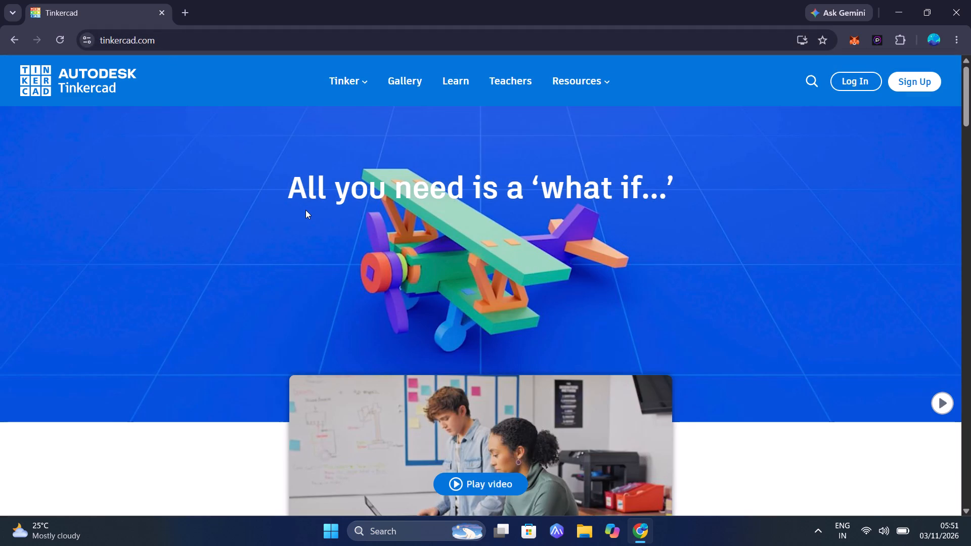
# Start Tinkering with a personal Tinkercad account, choosing Google as the sign-in method.
pyautogui.scroll(-5, 305, 210)
pyautogui.hscroll(1, 305, 210)
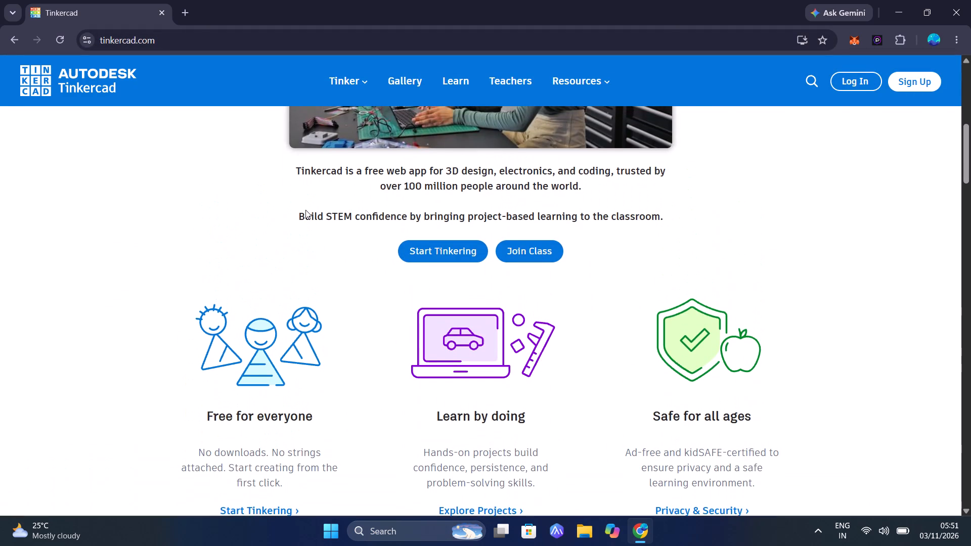
pyautogui.click(422, 252)
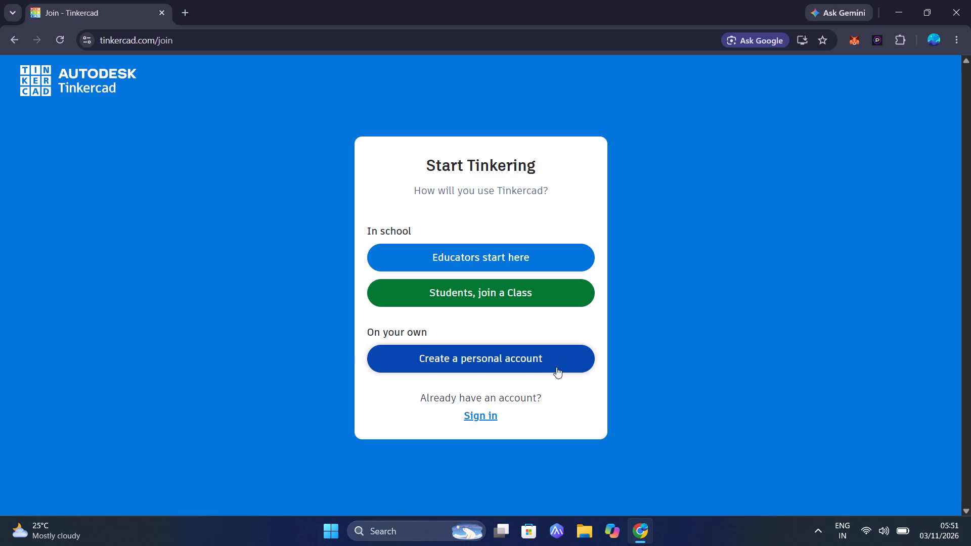
pyautogui.click(473, 365)
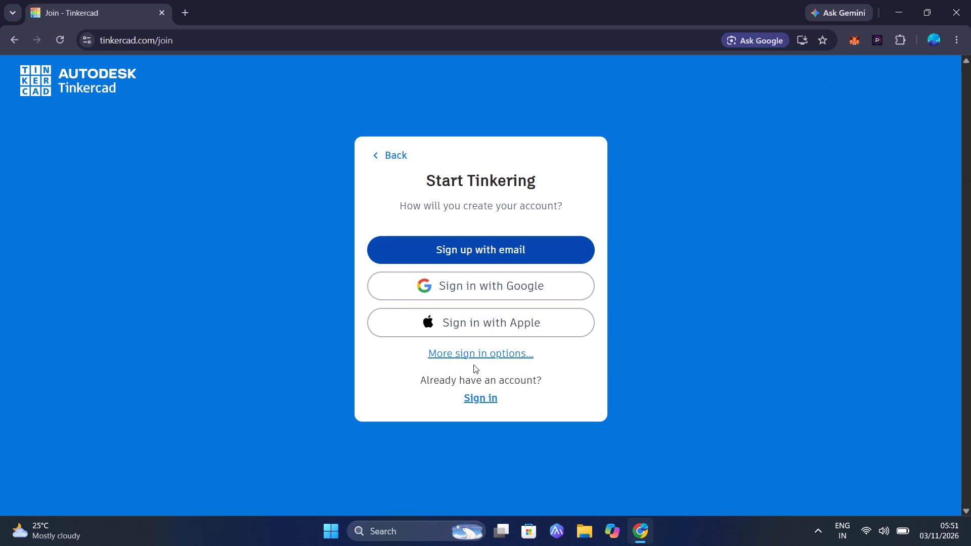
pyautogui.click(478, 277)
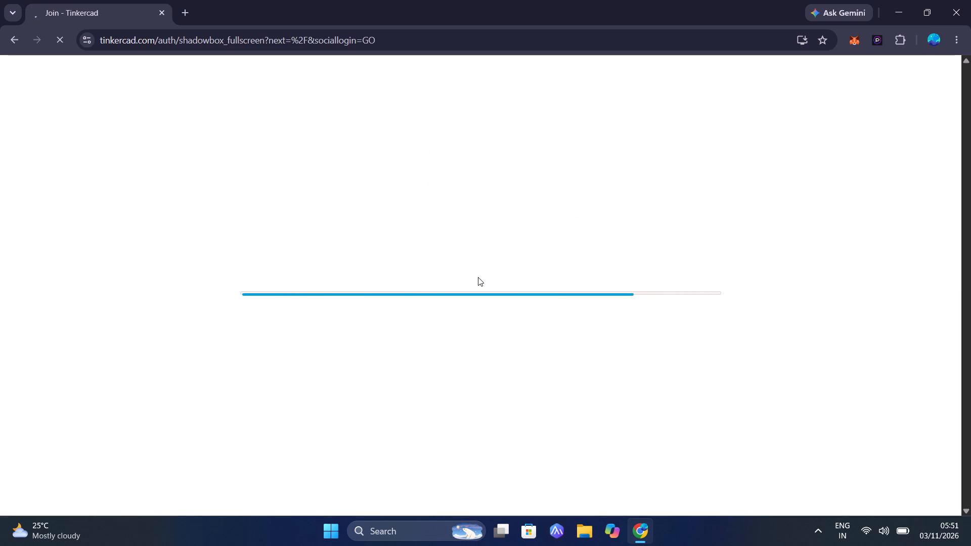